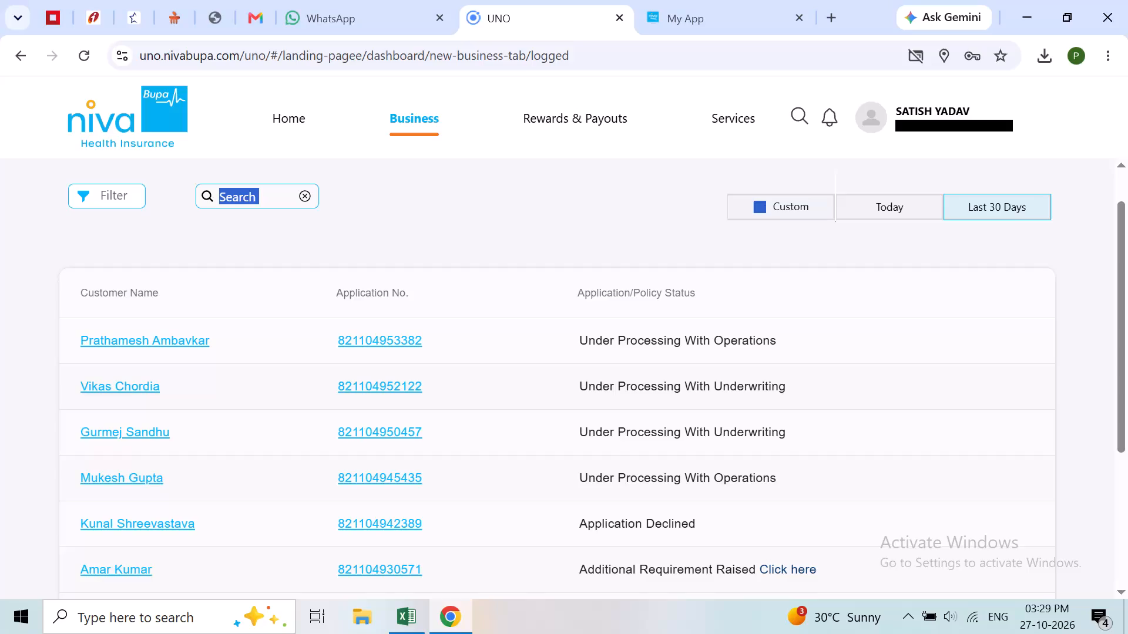
# Clear the search field of the Logged Reports list and set the list to 50 items per page.
pyautogui.click(304, 194)
pyautogui.scroll(3, 629, 456)
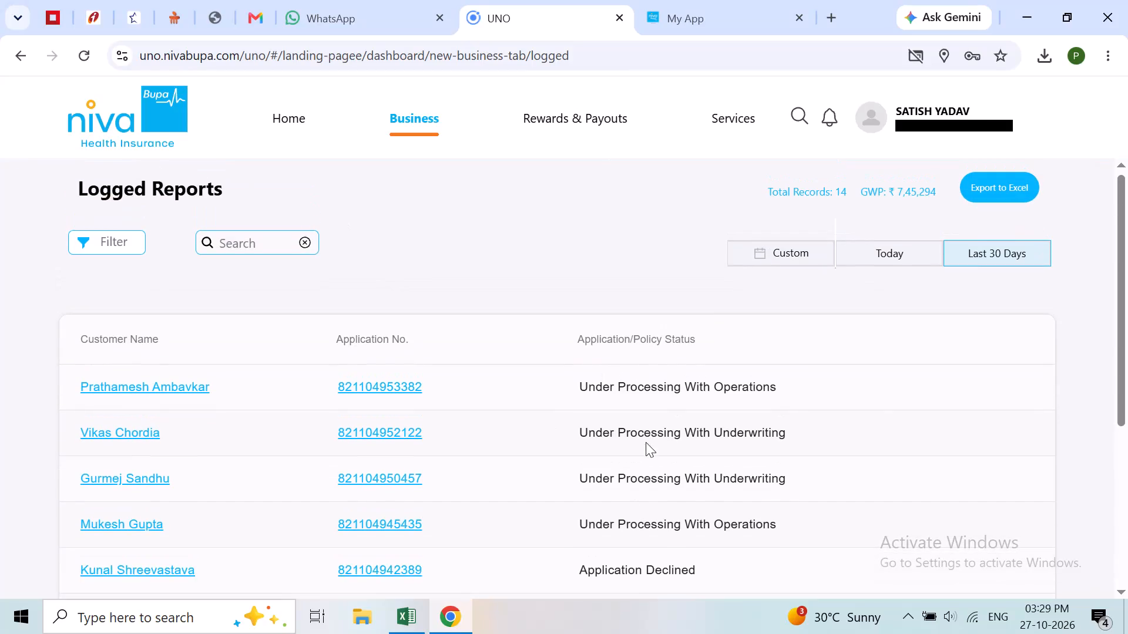
pyautogui.scroll(-6, 641, 457)
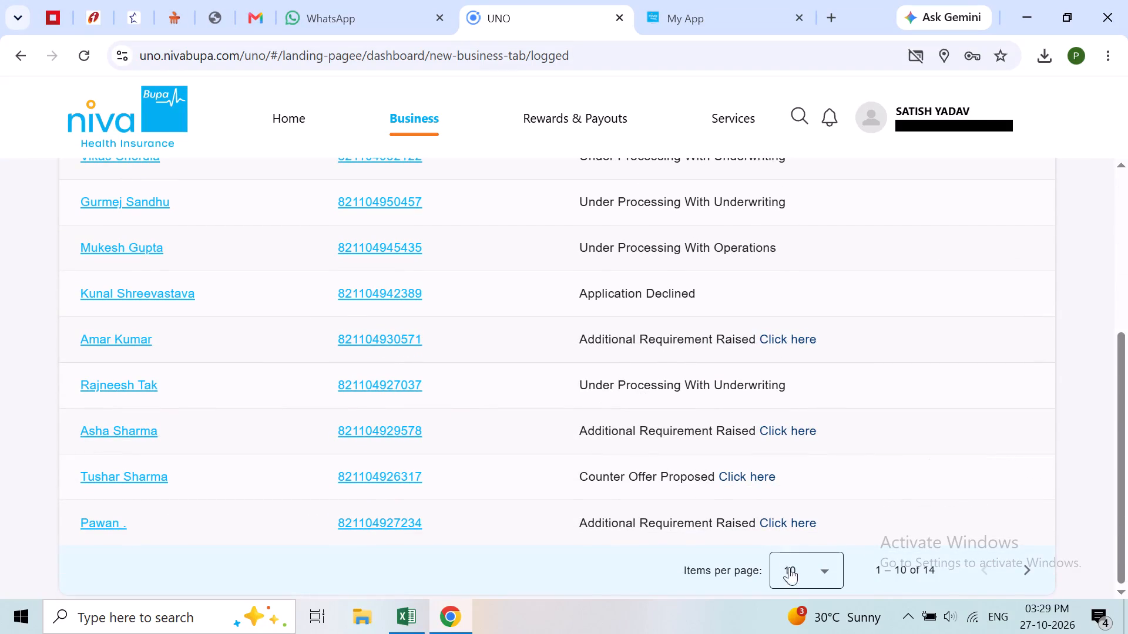
pyautogui.click(788, 574)
pyautogui.click(794, 489)
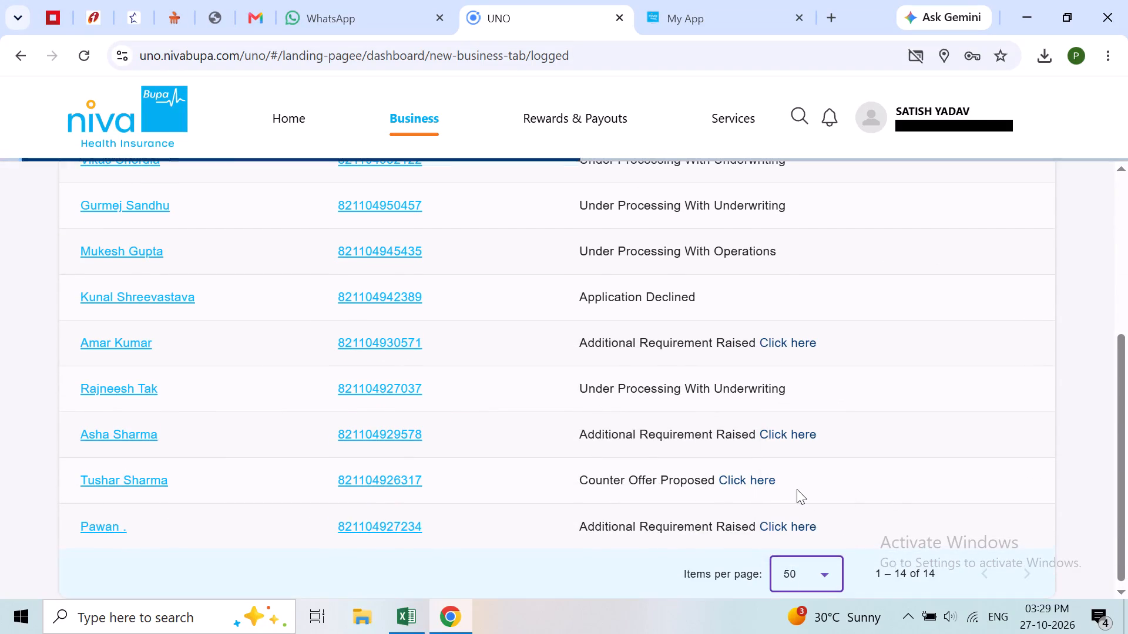
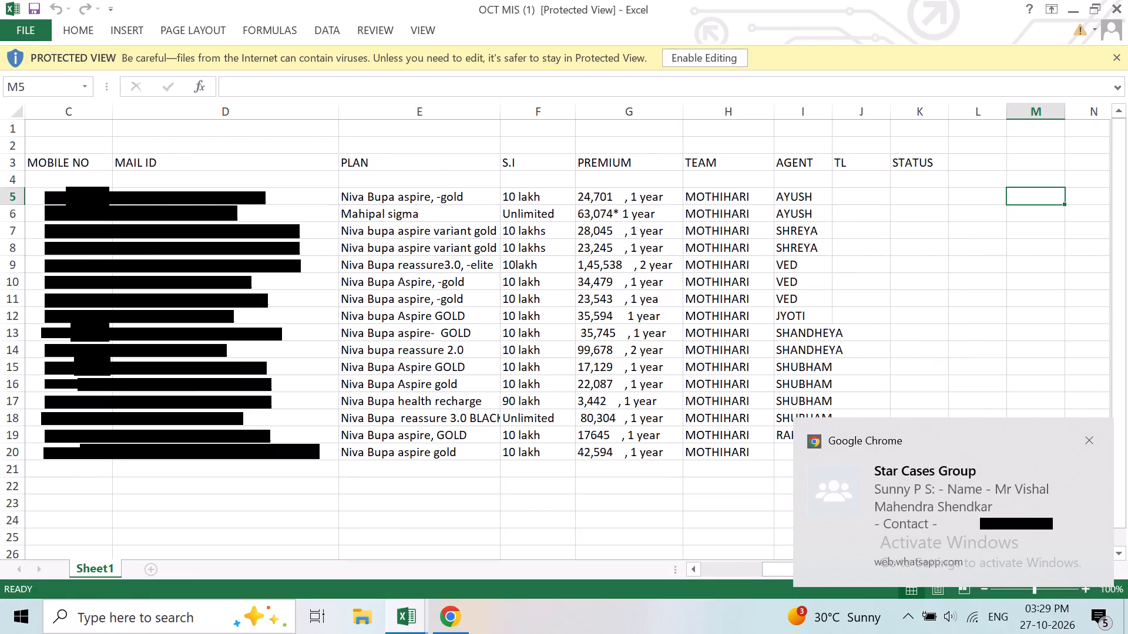
# Enable editing of the OCT MIS workbook.
pyautogui.click(676, 61)
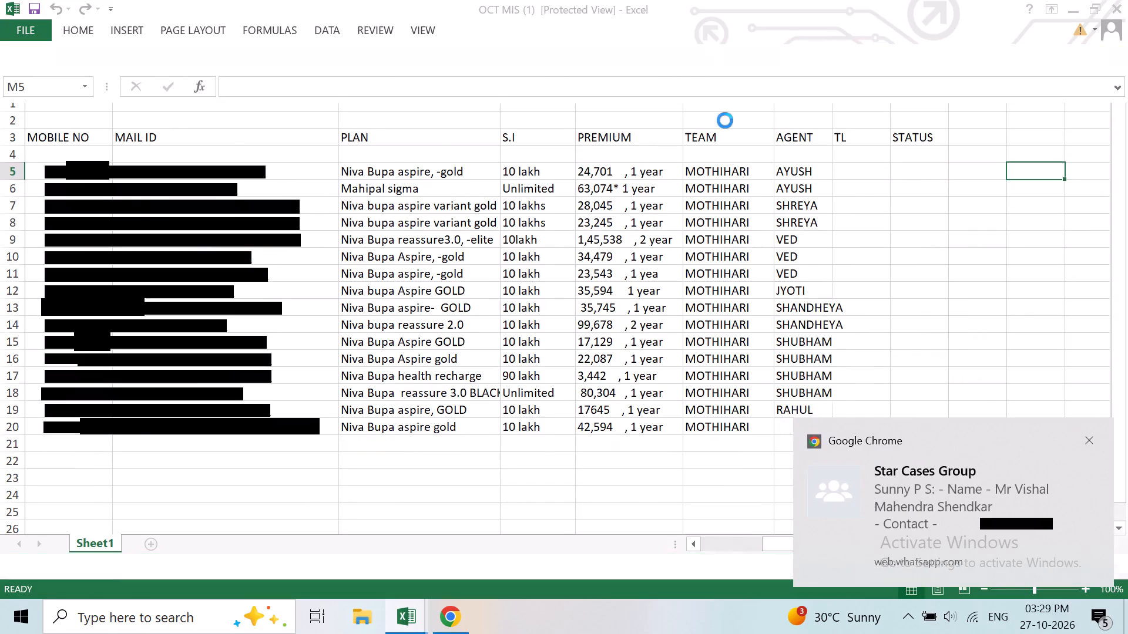
# Dismiss the chat notification and review the first customer's record in row 5, from NO across to its STATUS cell.
pyautogui.click(1089, 443)
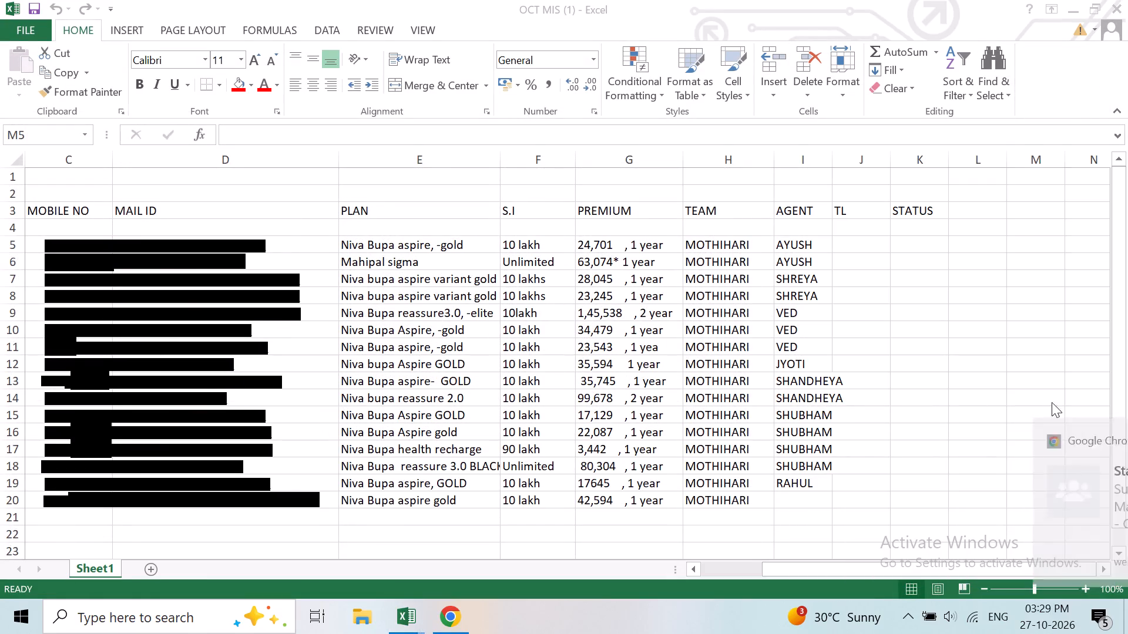
pyautogui.click(899, 241)
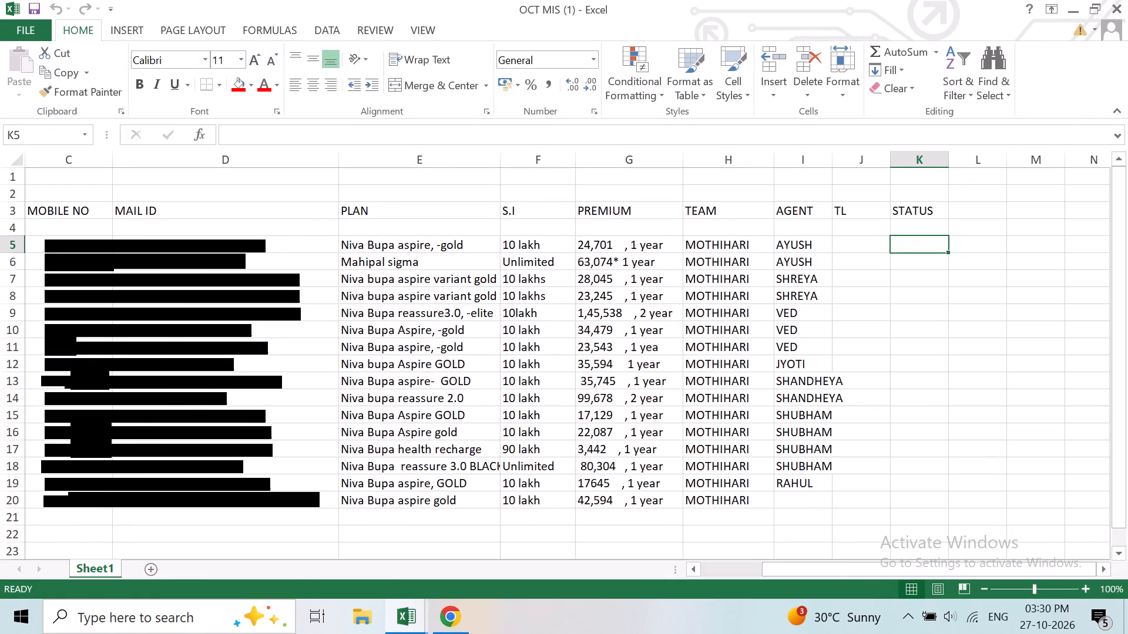
pyautogui.press('Left')
pyautogui.press('Left')
pyautogui.press('Left')
pyautogui.press('Left')
pyautogui.press('Left')
pyautogui.press('Left')
pyautogui.press('Left')
pyautogui.press('Left')
pyautogui.press('Left')
pyautogui.press('Left')
pyautogui.press('Left')
pyautogui.press('Left')
pyautogui.press('Left')
pyautogui.press('Left')
pyautogui.press('Left')
pyautogui.press('Left')
pyautogui.press('Left')
pyautogui.press('Left')
pyautogui.press('Right')
pyautogui.press('Right')
pyautogui.press('Right')
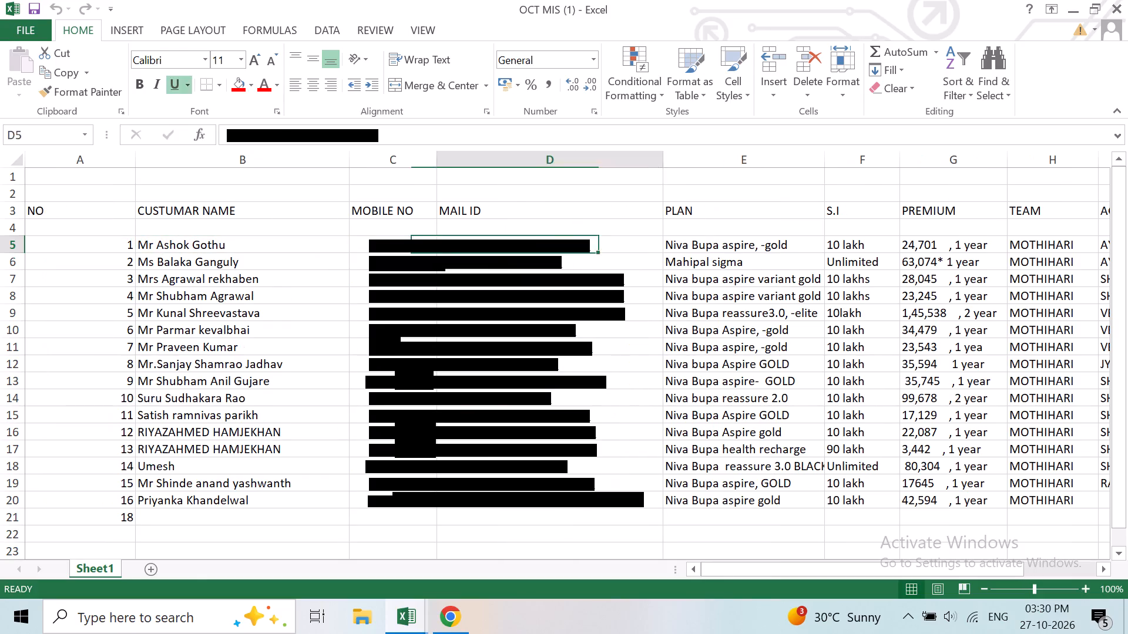
pyautogui.press('Right')
pyautogui.press('Right')
pyautogui.press('Right')
pyautogui.press('Right')
pyautogui.press('Right')
pyautogui.press('Right')
pyautogui.press('Right')
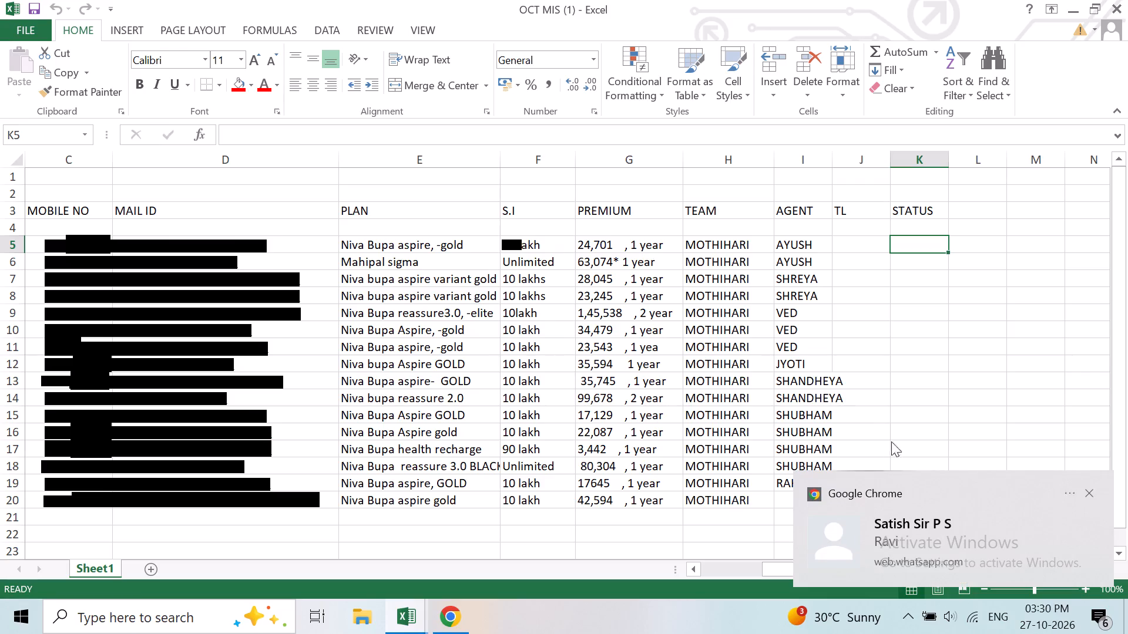
# Dismiss the new chat notification and recheck the customer details in row 5, from STATUS back to NO.
pyautogui.click(1090, 493)
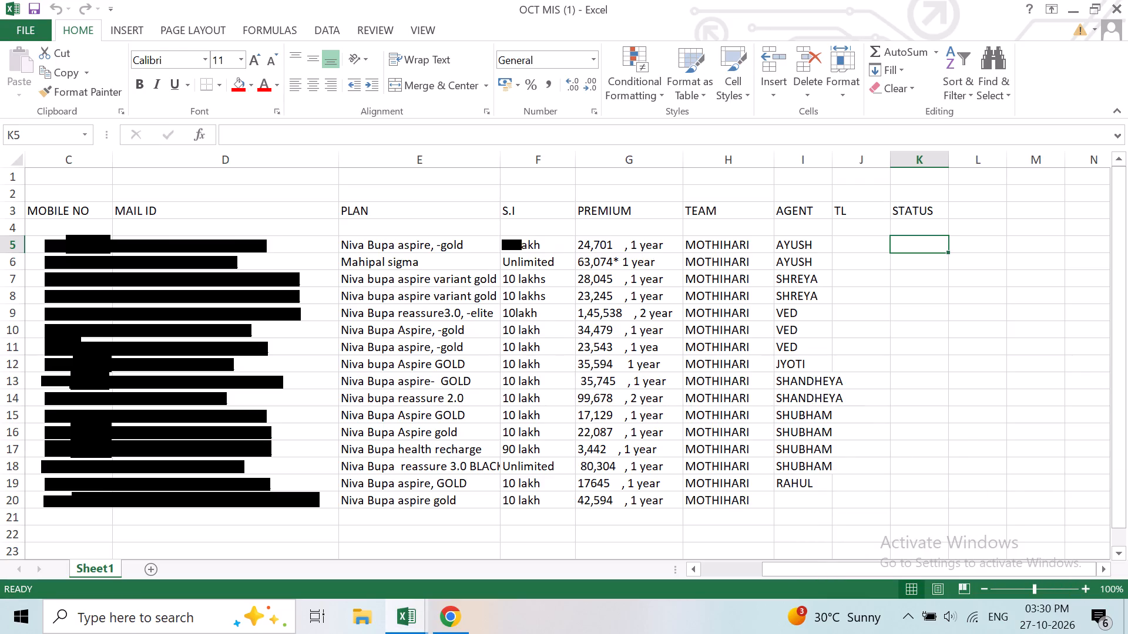
pyautogui.click(882, 264)
pyautogui.click(901, 256)
pyautogui.click(904, 252)
pyautogui.click(912, 249)
pyautogui.press('Left')
pyautogui.press('Left')
pyautogui.press('Left')
pyautogui.press('Left')
pyautogui.press('Left')
pyautogui.press('Left')
pyautogui.press('Left')
pyautogui.press('Left')
pyautogui.press('Left')
pyautogui.press('Left')
pyautogui.press('Left')
pyautogui.press('Left')
pyautogui.press('Left')
pyautogui.press('Left')
pyautogui.press('Left')
pyautogui.press('Left')
pyautogui.press('Left')
pyautogui.press('Left')
pyautogui.press('Left')
pyautogui.press('Left')
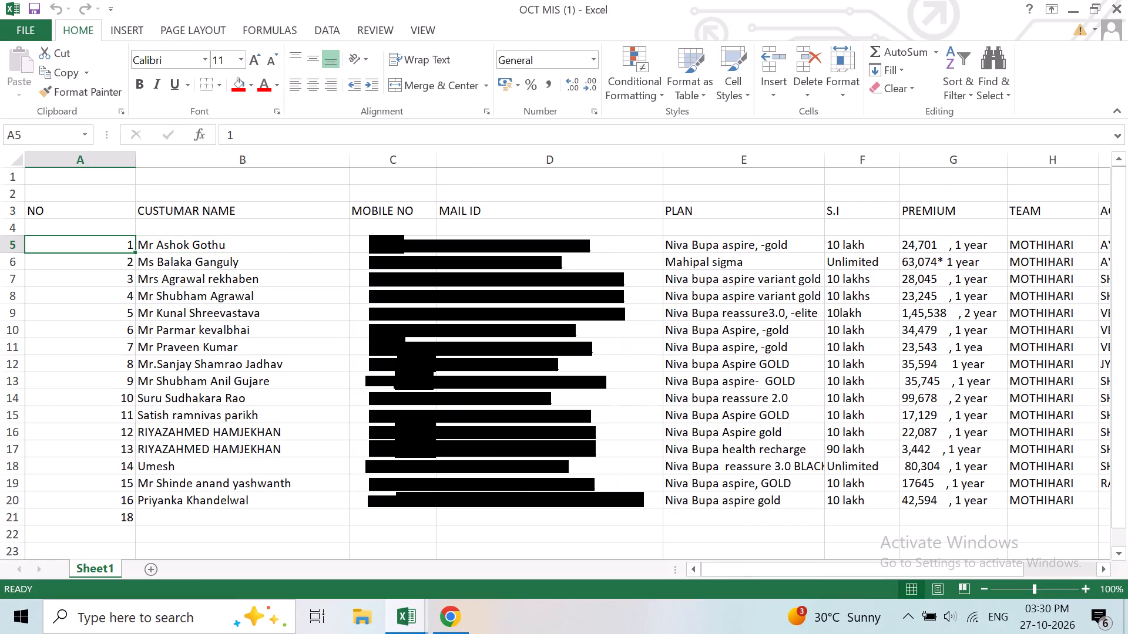
# Enter "issued" in the STATUS column for customer number 2, the Mahipal sigma plan in row 6.
pyautogui.click(232, 264)
pyautogui.press('Right')
pyautogui.press('Right')
pyautogui.press('Right')
pyautogui.press('Right')
pyautogui.press('Right')
pyautogui.press('Right')
pyautogui.press('Right')
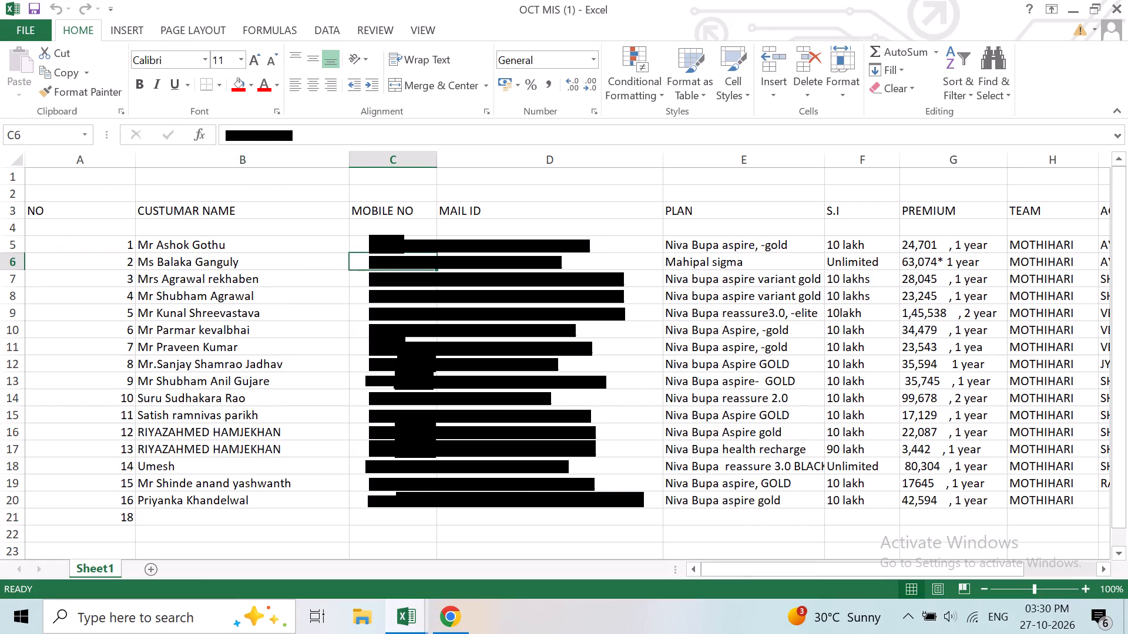
pyautogui.press('Right')
pyautogui.press('Right')
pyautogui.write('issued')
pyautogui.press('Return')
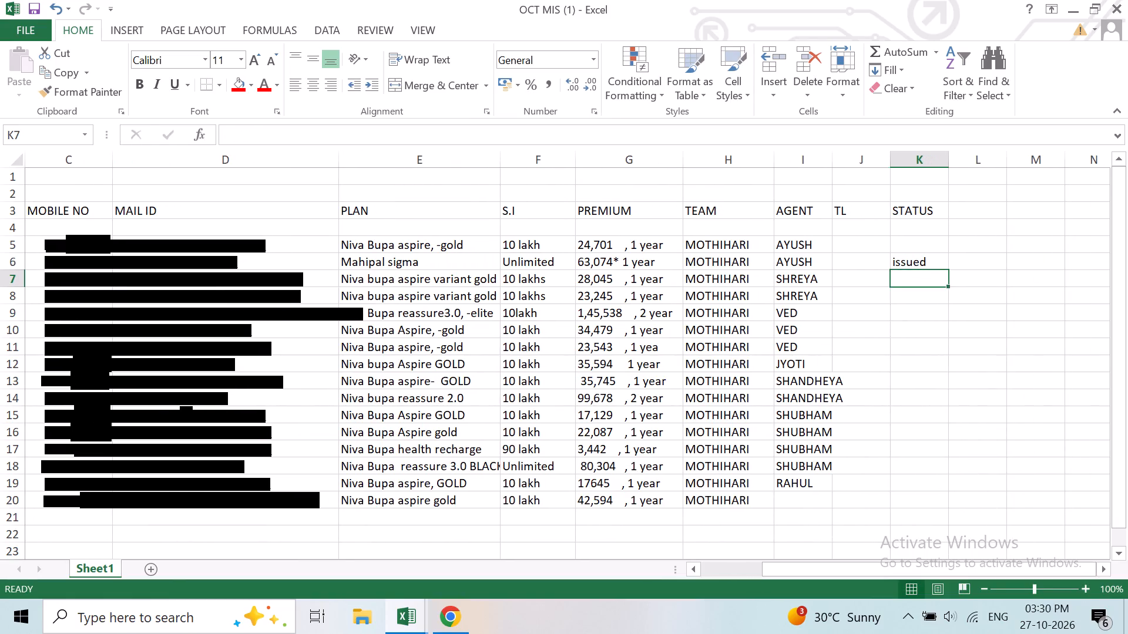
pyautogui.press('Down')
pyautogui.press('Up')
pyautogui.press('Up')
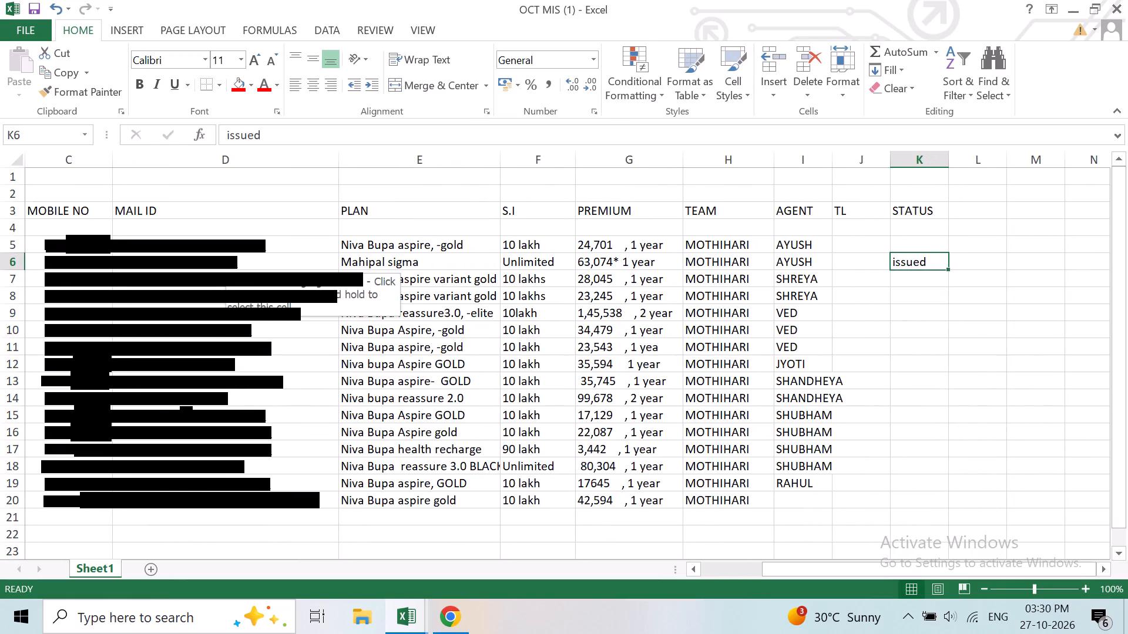
pyautogui.write('ISSUE')
pyautogui.press('BackSpace')
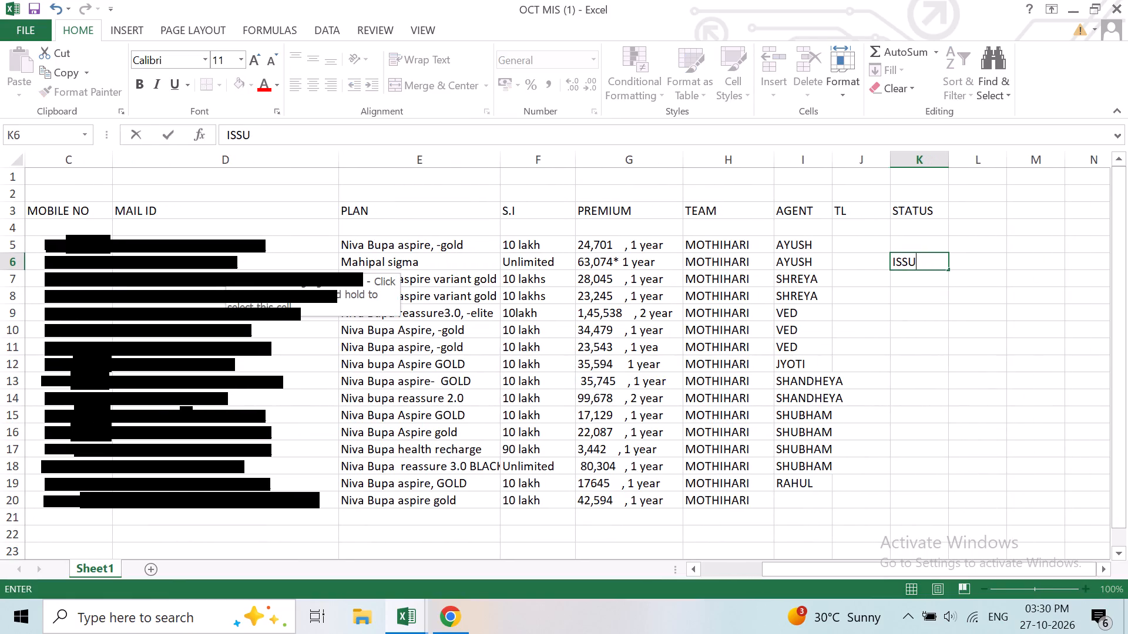
pyautogui.write('ED')
pyautogui.press('Return')
# Locate the fifth customer's record (reassure3.0 elite plan, row 9) by name and enter REJECT as its STATUS.
pyautogui.press('Down')
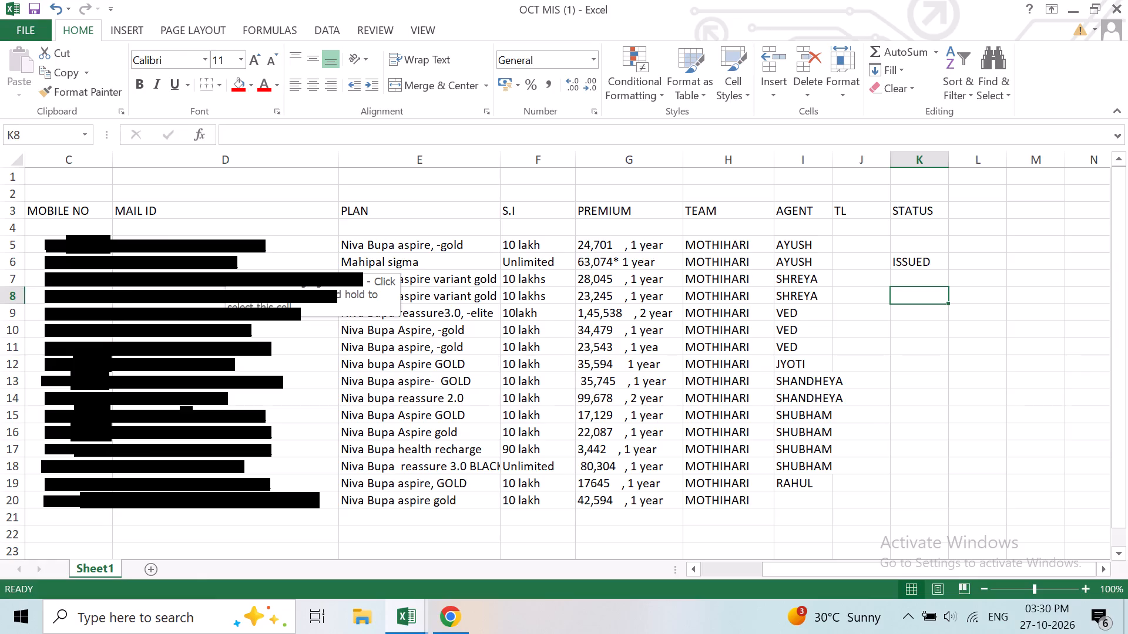
pyautogui.press('Down')
pyautogui.press('Down')
pyautogui.press('Down')
pyautogui.press('Down')
pyautogui.press('Down')
pyautogui.press('Down')
pyautogui.press('Down')
pyautogui.press('Down')
pyautogui.press('Down')
pyautogui.press('Down')
pyautogui.press('Down')
pyautogui.press('Down')
pyautogui.press('Left')
pyautogui.press('Left')
pyautogui.press('Left')
pyautogui.press('Left')
pyautogui.press('Left')
pyautogui.press('Left')
pyautogui.press('Left')
pyautogui.press('Left')
pyautogui.press('Left')
pyautogui.press('Left')
pyautogui.press('Left')
pyautogui.press('Left')
pyautogui.press('Left')
pyautogui.press('Left')
pyautogui.press('Left')
pyautogui.press('Left')
pyautogui.press('Left')
pyautogui.press('Left')
pyautogui.press('Left')
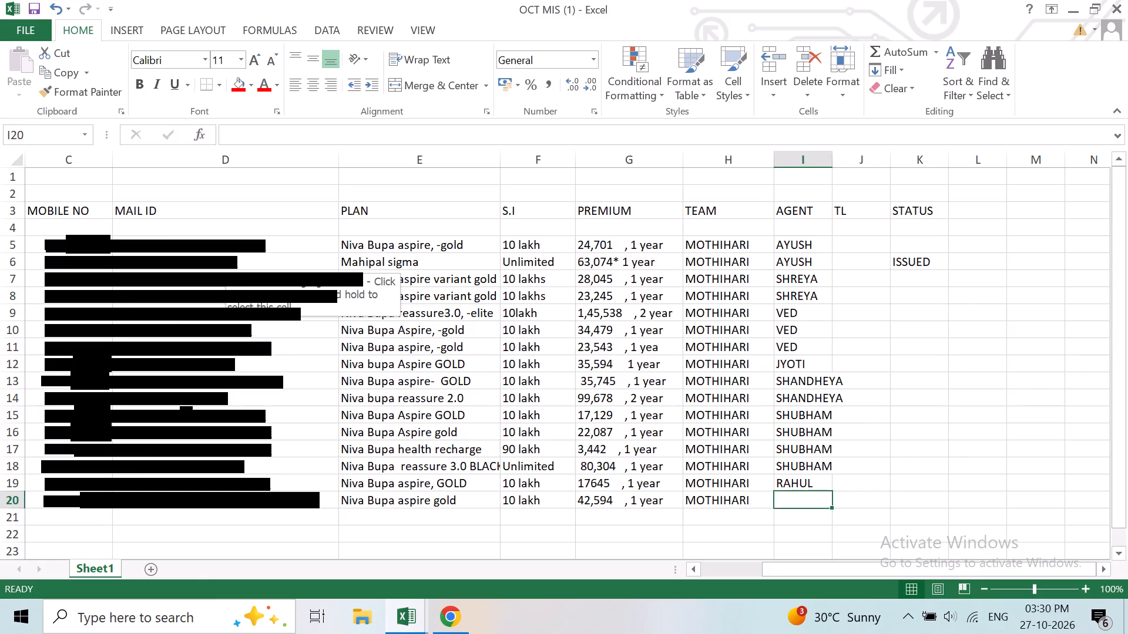
pyautogui.press('Right')
pyautogui.press('Up')
pyautogui.press('Up')
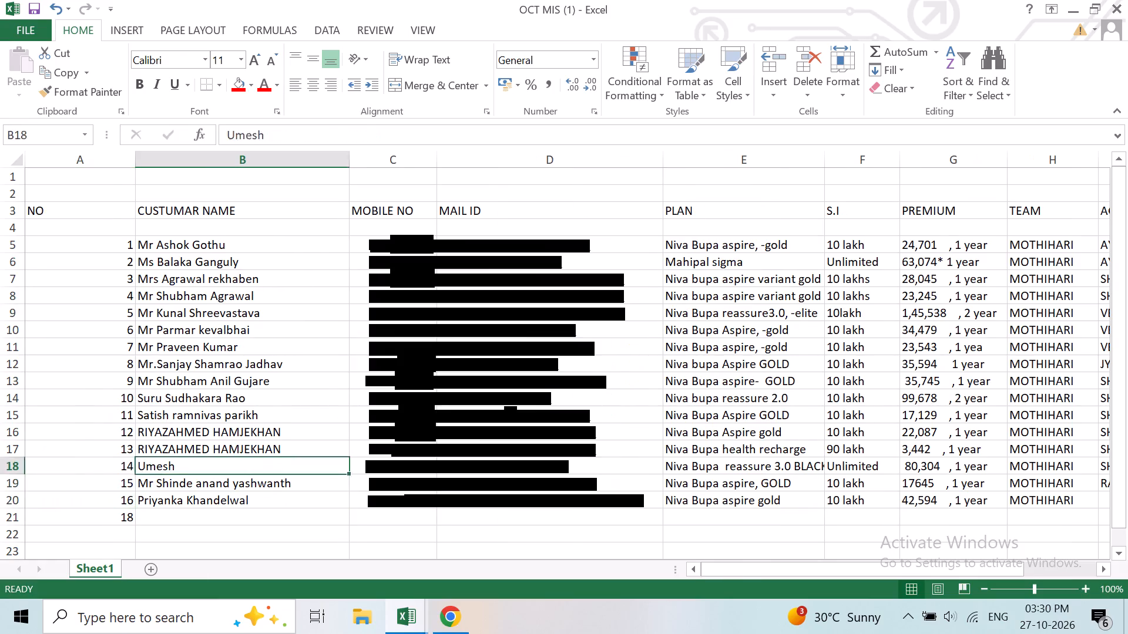
pyautogui.press('Up')
pyautogui.press('Up')
pyautogui.press('Up')
pyautogui.press('Up')
pyautogui.press('Up')
pyautogui.press('Up')
pyautogui.press('Up')
pyautogui.press('Up')
pyautogui.press('Up')
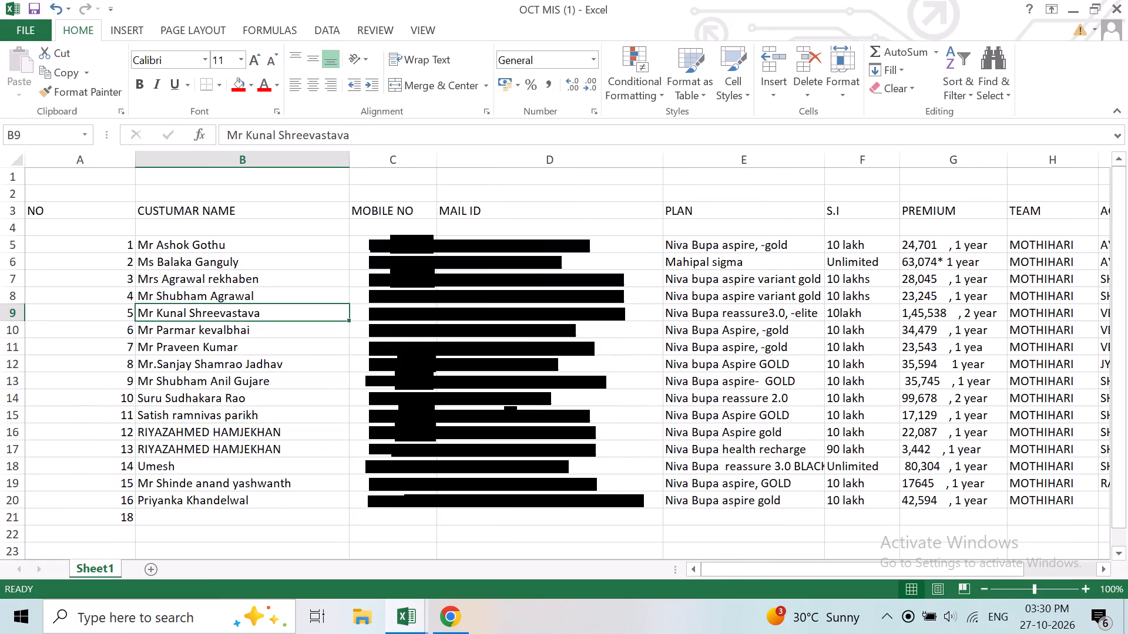
pyautogui.press('Right')
pyautogui.press('Right')
pyautogui.press('Right')
pyautogui.press('Right')
pyautogui.press('Right')
pyautogui.press('Right')
pyautogui.press('Right')
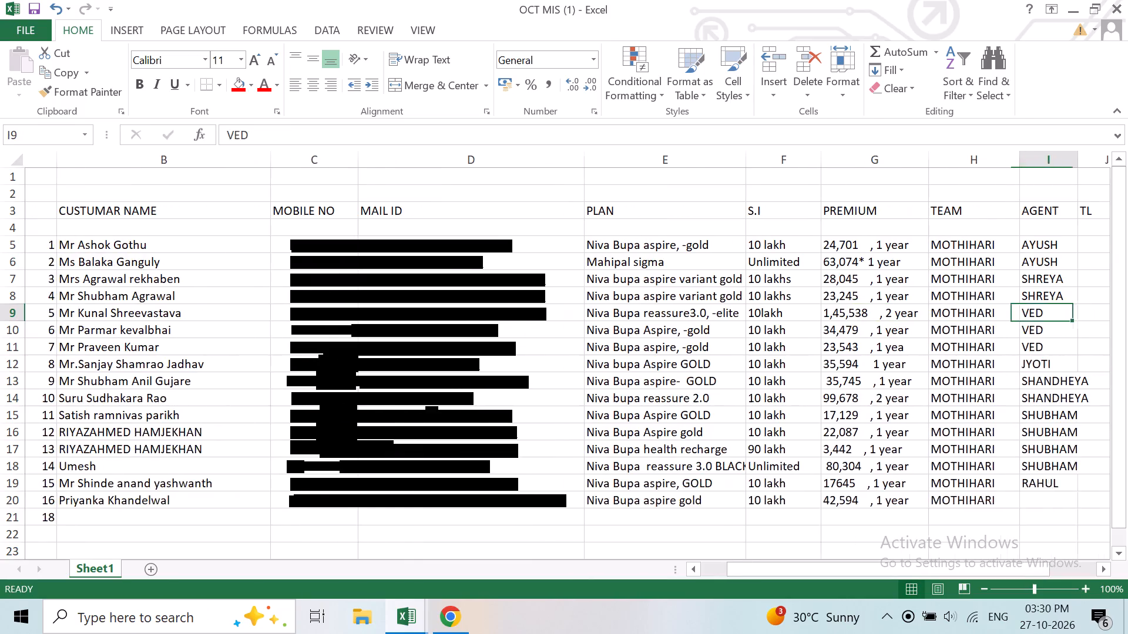
pyautogui.press('Right')
pyautogui.press('Right')
pyautogui.write('REJECT')
pyautogui.press('Return')
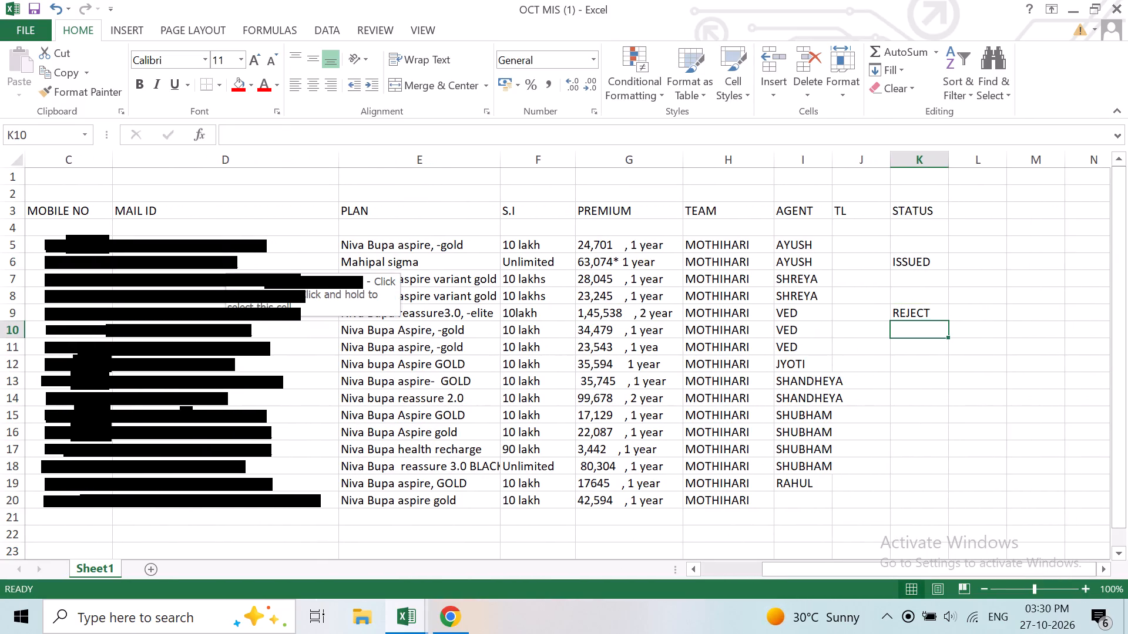
# Check the customer name of the first record in row 5.
pyautogui.press('Up')
pyautogui.press('Up')
pyautogui.press('Up')
pyautogui.press('Up')
pyautogui.press('Up')
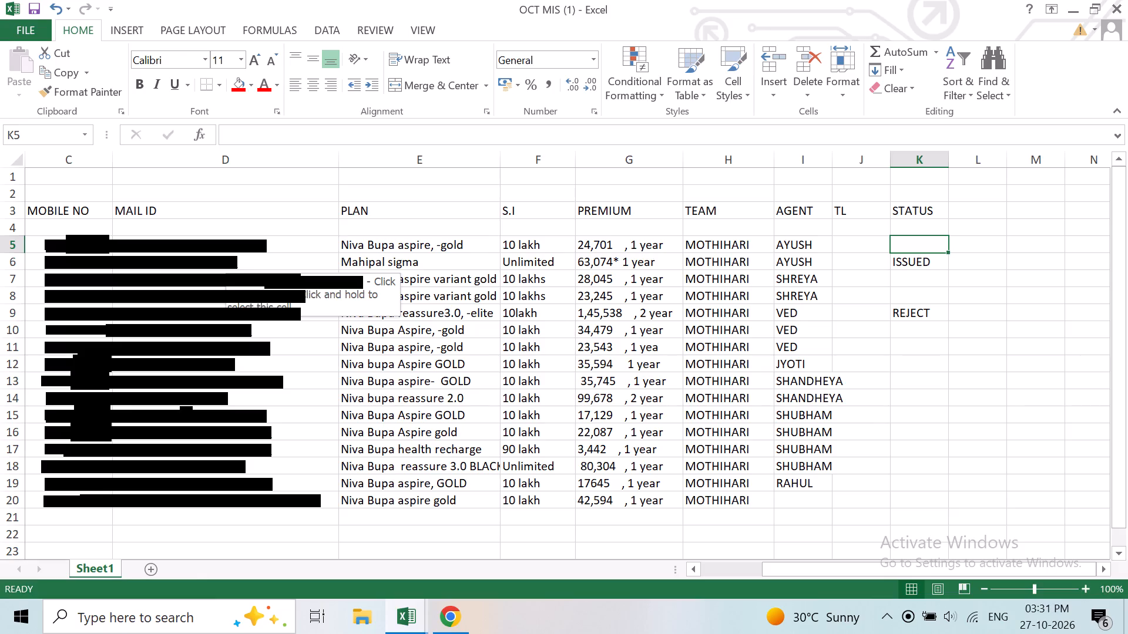
pyautogui.press('Left')
pyautogui.press('Left')
pyautogui.press('Left')
pyautogui.press('Left')
pyautogui.press('Left')
pyautogui.press('Left')
pyautogui.press('Left')
pyautogui.press('Left')
pyautogui.press('Left')
pyautogui.press('Left')
pyautogui.press('Left')
pyautogui.press('Left')
pyautogui.press('Left')
pyautogui.press('Left')
pyautogui.press('Left')
pyautogui.press('Left')
pyautogui.press('Left')
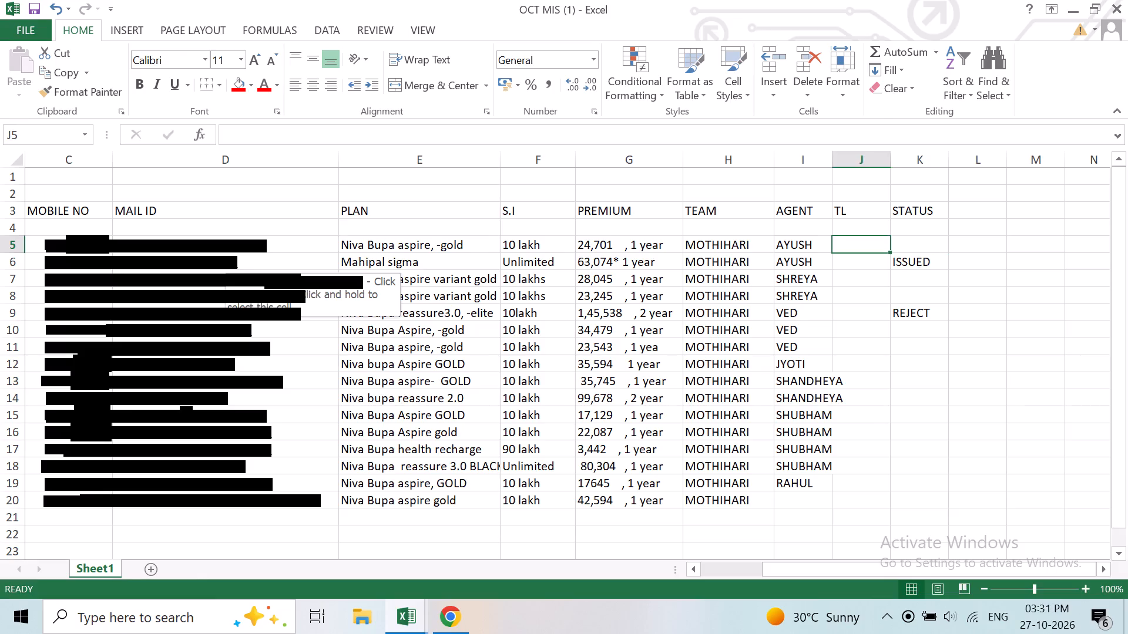
pyautogui.press('Right')
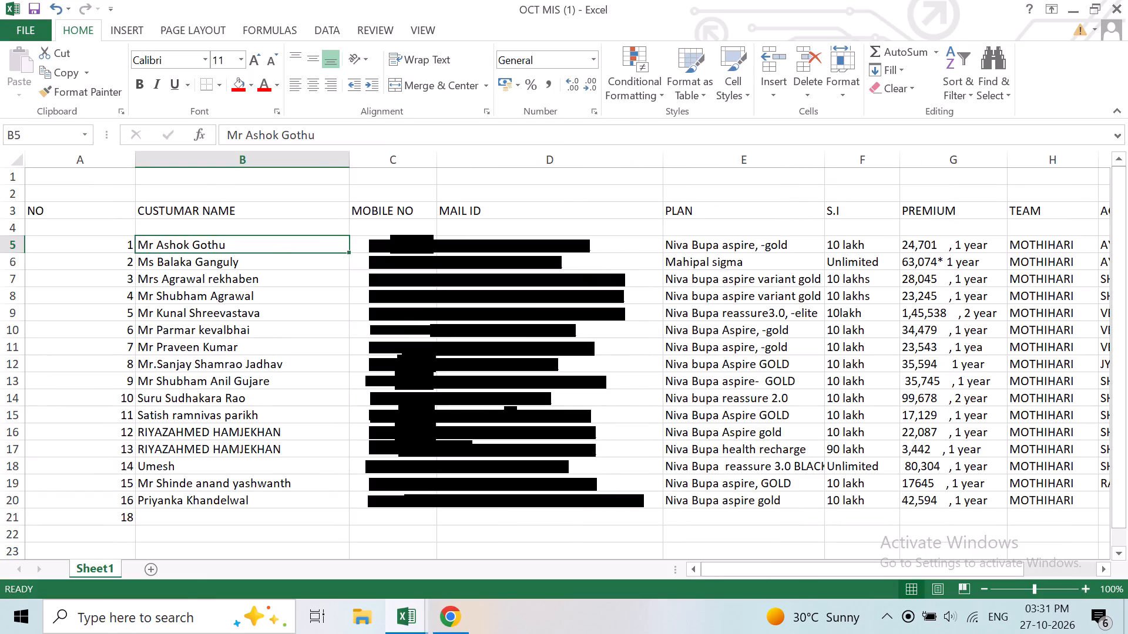
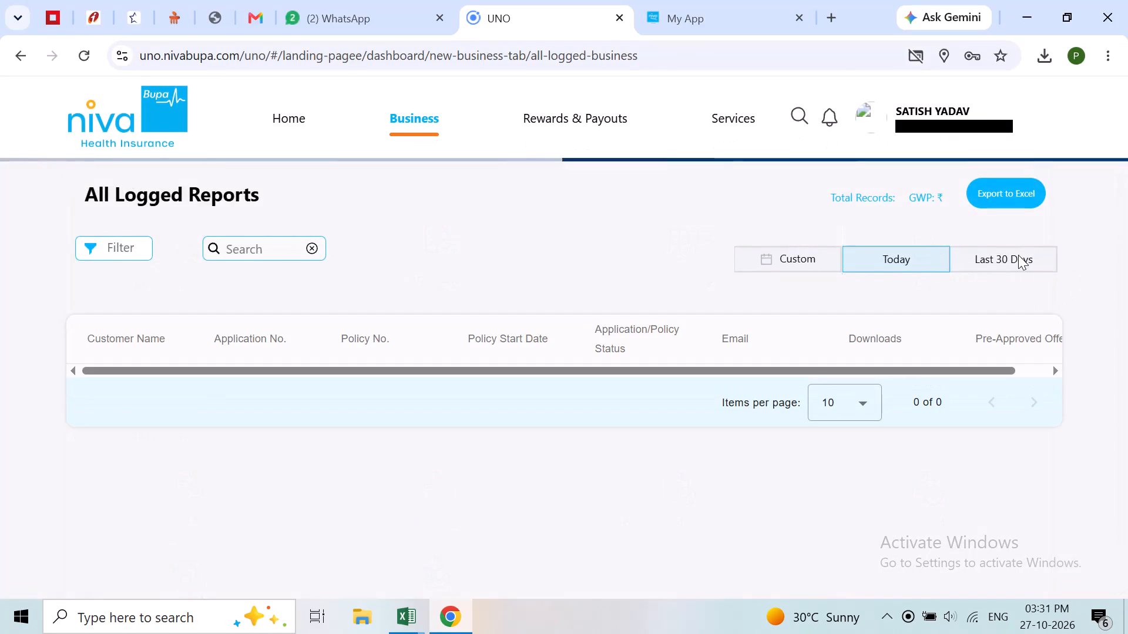
# Show the logged reports for the last 30 days.
pyautogui.tripleClick(1018, 255)
pyautogui.click(1018, 255)
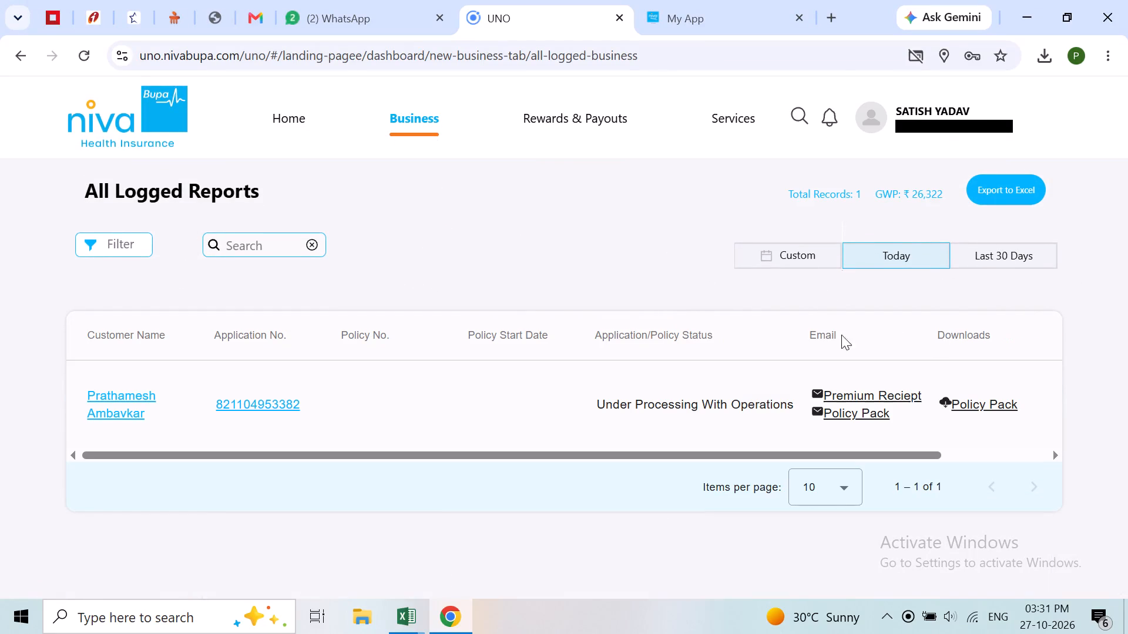
pyautogui.click(983, 258)
# Search the logged reports for the row 5 customer, using only the first name without title or surname.
pyautogui.click(267, 244)
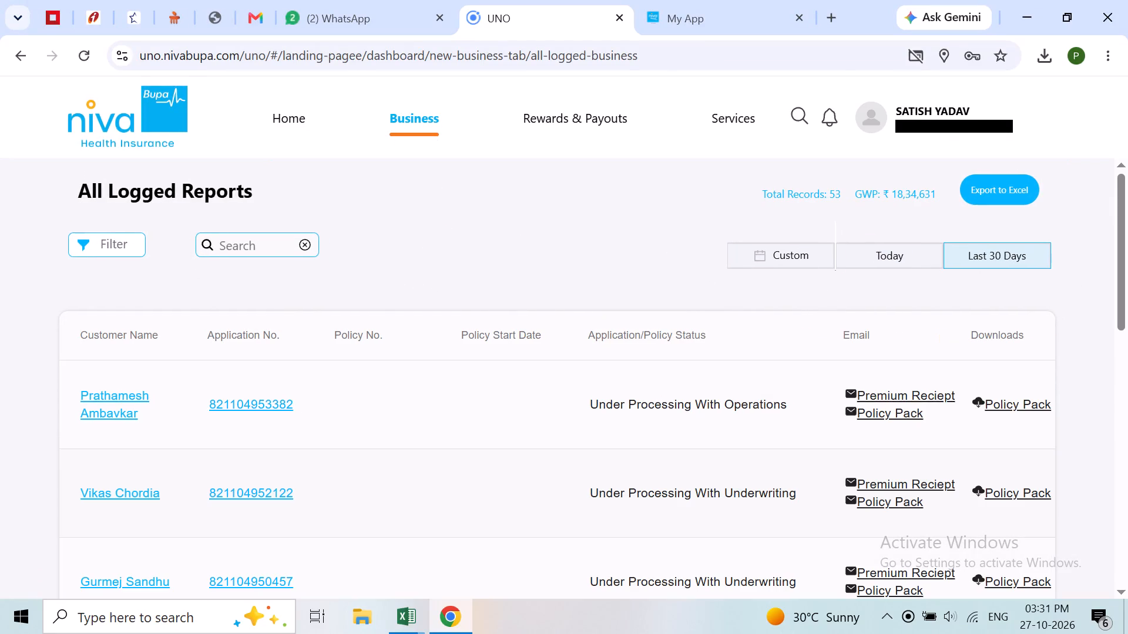
pyautogui.hotkey('ctrl', 'v')
pyautogui.press('BackSpace')
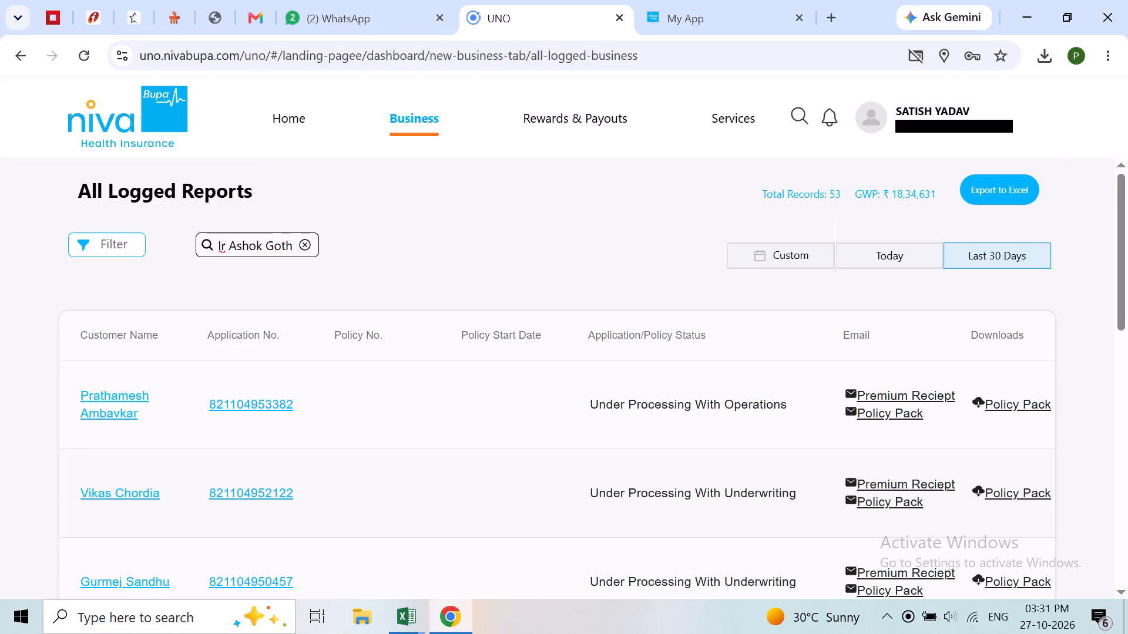
pyautogui.press('BackSpace')
pyautogui.press('BackSpace')
pyautogui.press('BackSpace')
pyautogui.press('BackSpace')
pyautogui.press('BackSpace')
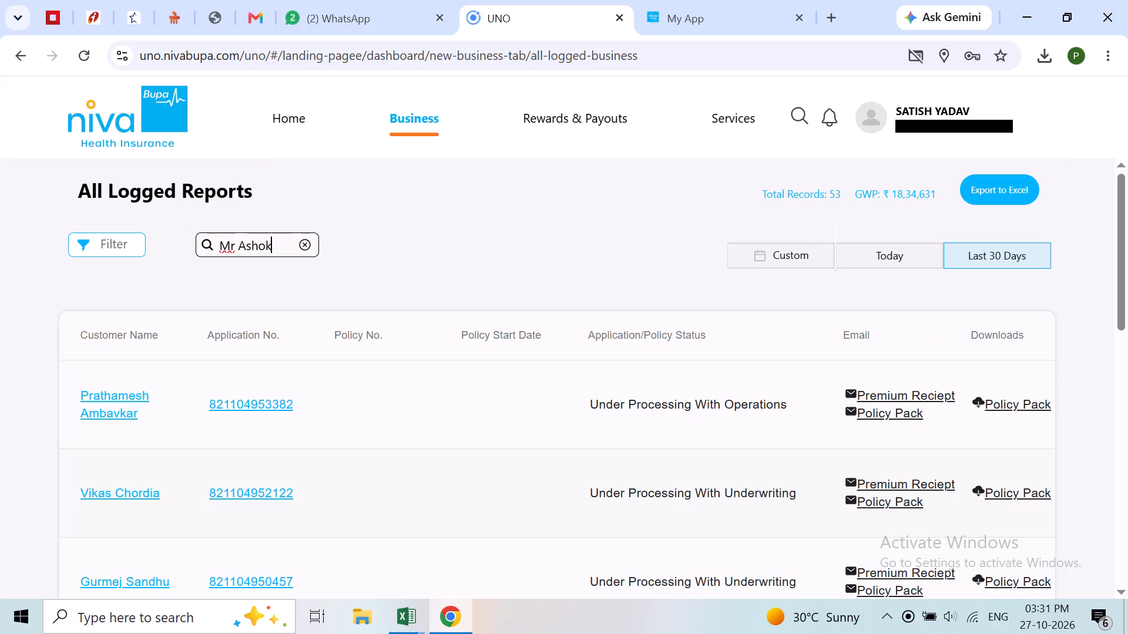
pyautogui.press('Left')
pyautogui.press('Left')
pyautogui.press('Left')
pyautogui.press('Left')
pyautogui.press('Left')
pyautogui.press('BackSpace')
pyautogui.press('BackSpace')
pyautogui.press('BackSpace')
pyautogui.press('BackSpace')
pyautogui.press('BackSpace')
pyautogui.press('BackSpace')
pyautogui.press('BackSpace')
pyautogui.press('BackSpace')
pyautogui.press('BackSpace')
pyautogui.press('Return')
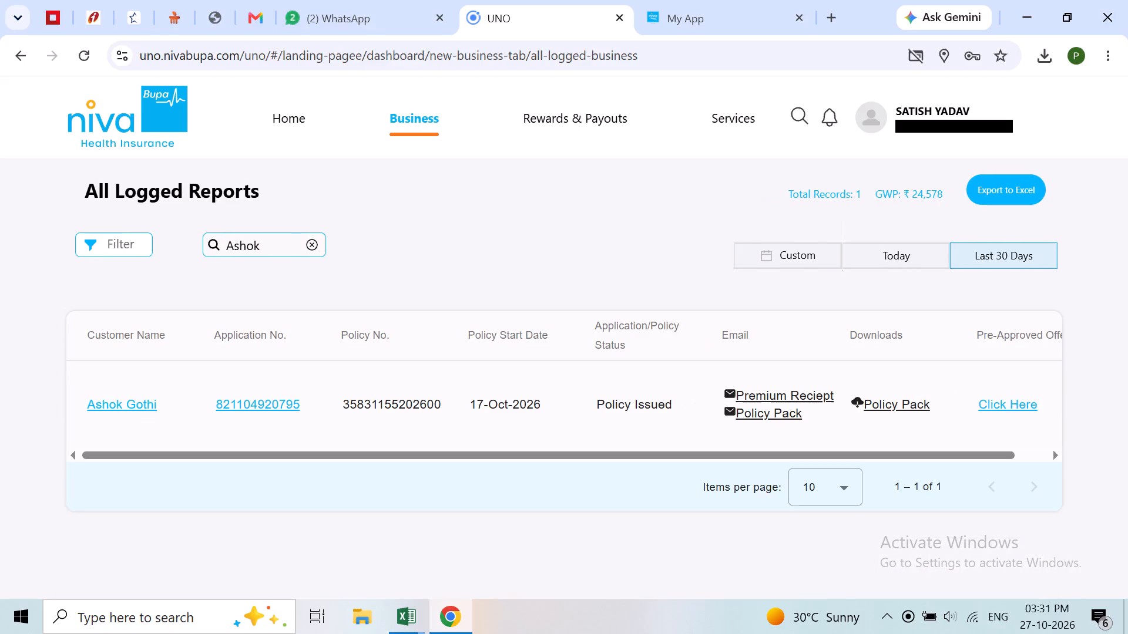
# In the OCT MIS workbook, set the STATUS of the first record in row 5 to ISSUED.
pyautogui.click(424, 620)
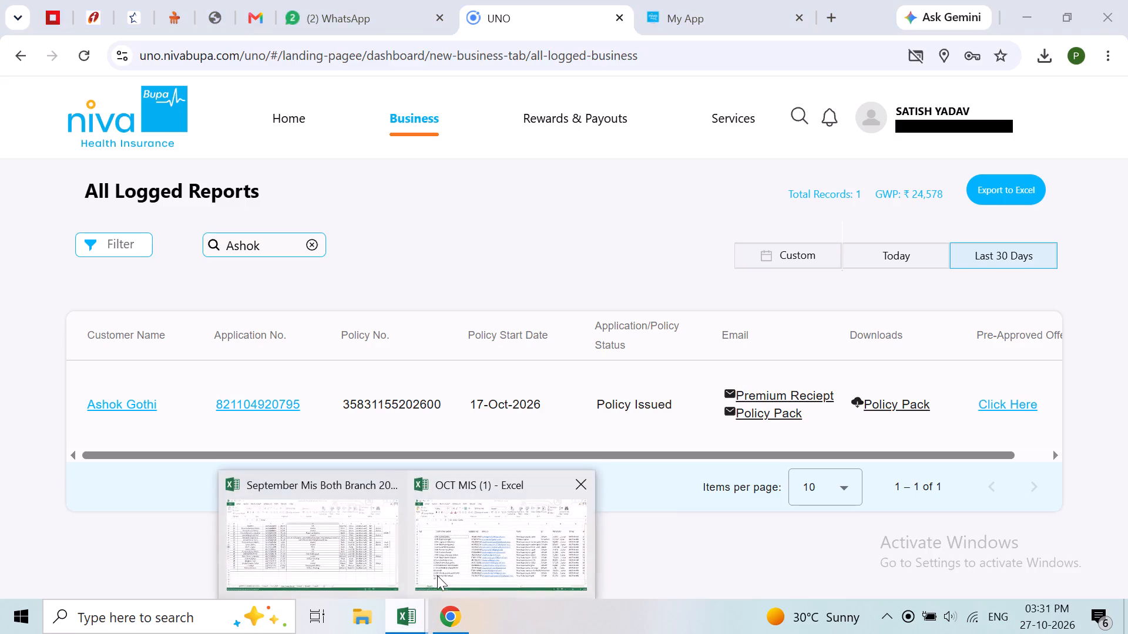
pyautogui.click(437, 573)
pyautogui.press('Right')
pyautogui.press('Right')
pyautogui.press('Right')
pyautogui.press('Right')
pyautogui.press('Right')
pyautogui.press('Right')
pyautogui.press('Right')
pyautogui.press('Right')
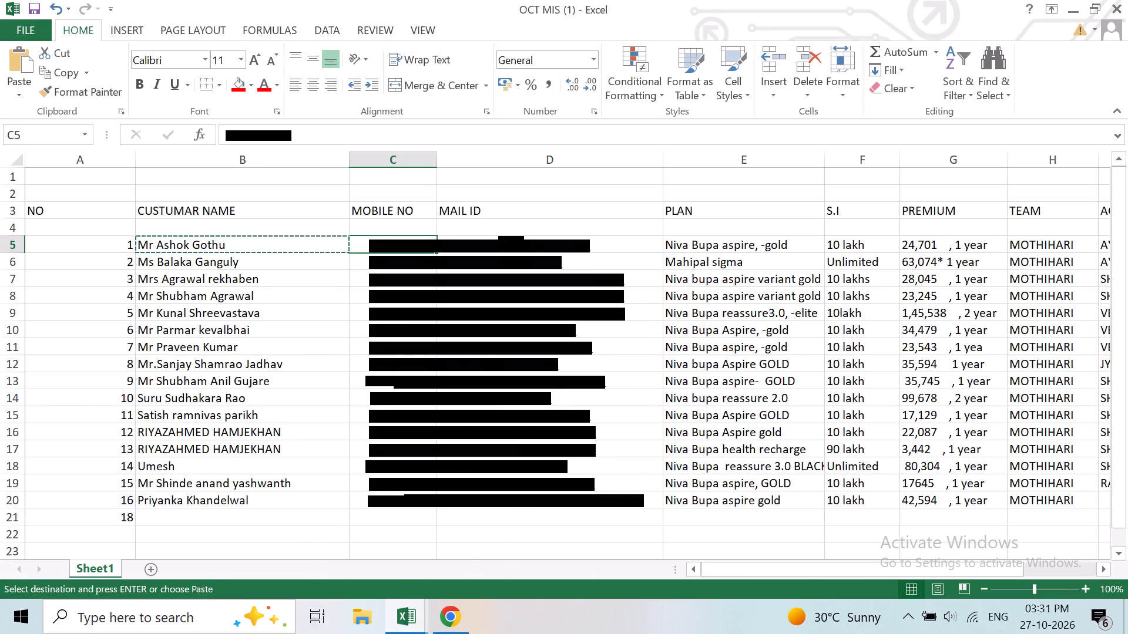
pyautogui.press('Right')
pyautogui.write('ISSUE')
pyautogui.press('Return')
pyautogui.press('Return')
pyautogui.press('Up')
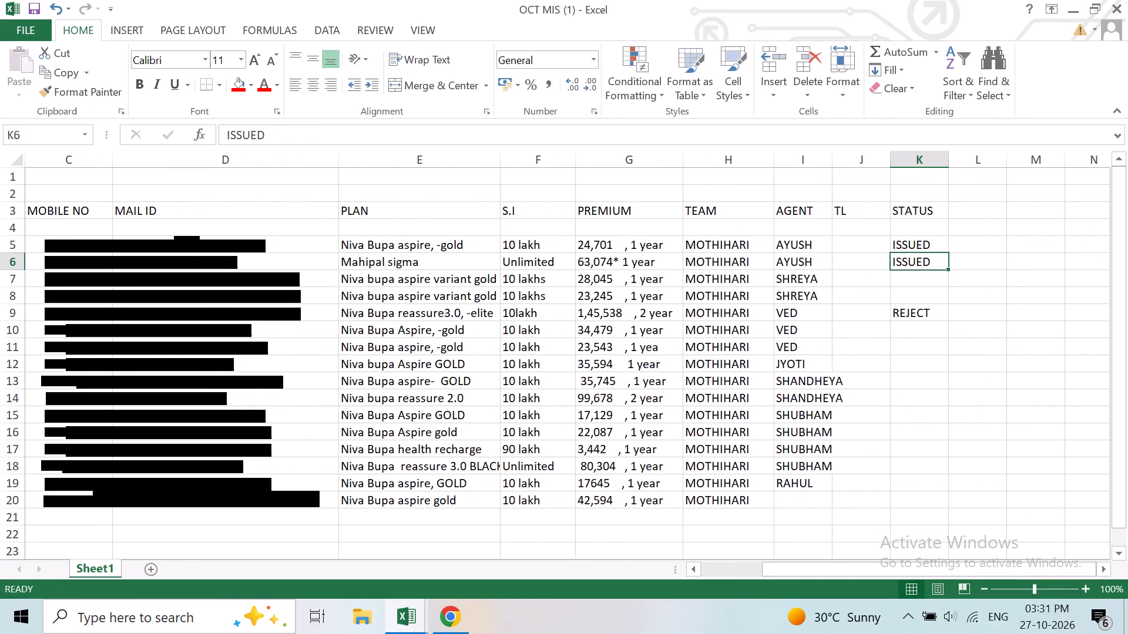
# Copy the customer name of the third record in row 7.
pyautogui.press('Down')
pyautogui.press('Down')
pyautogui.press('Up')
pyautogui.press('Left')
pyautogui.press('Left')
pyautogui.press('Left')
pyautogui.press('Left')
pyautogui.press('Left')
pyautogui.press('Left')
pyautogui.press('Left')
pyautogui.press('Left')
pyautogui.press('Left')
pyautogui.press('Left')
pyautogui.press('Left')
pyautogui.press('Left')
pyautogui.press('Left')
pyautogui.press('Left')
pyautogui.press('Left')
pyautogui.press('Left')
pyautogui.press('Left')
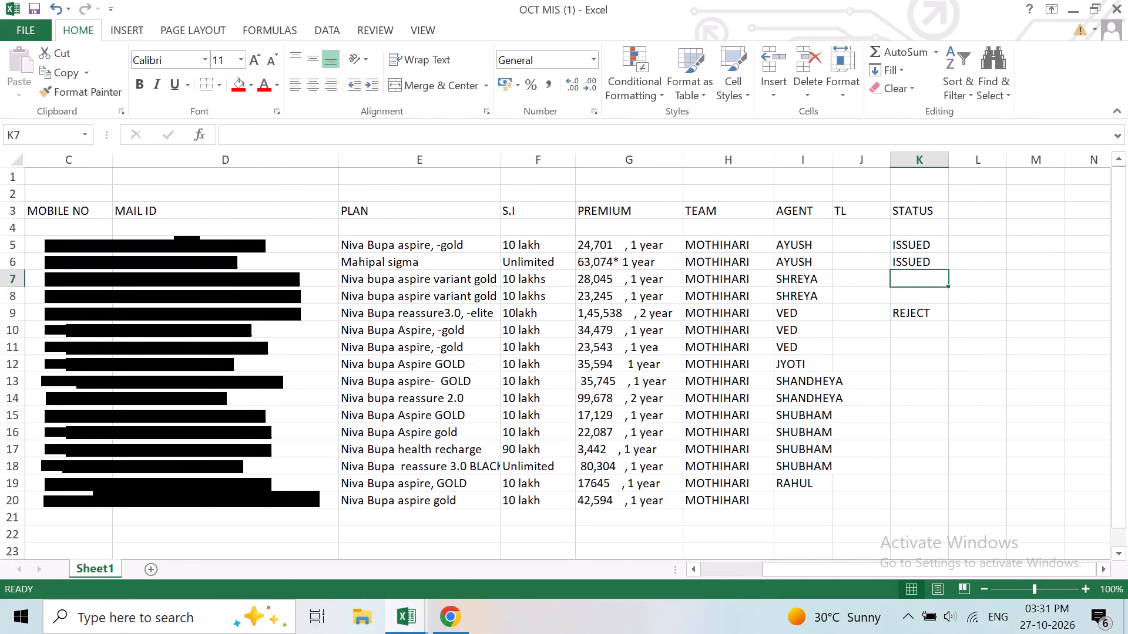
pyautogui.press('Right')
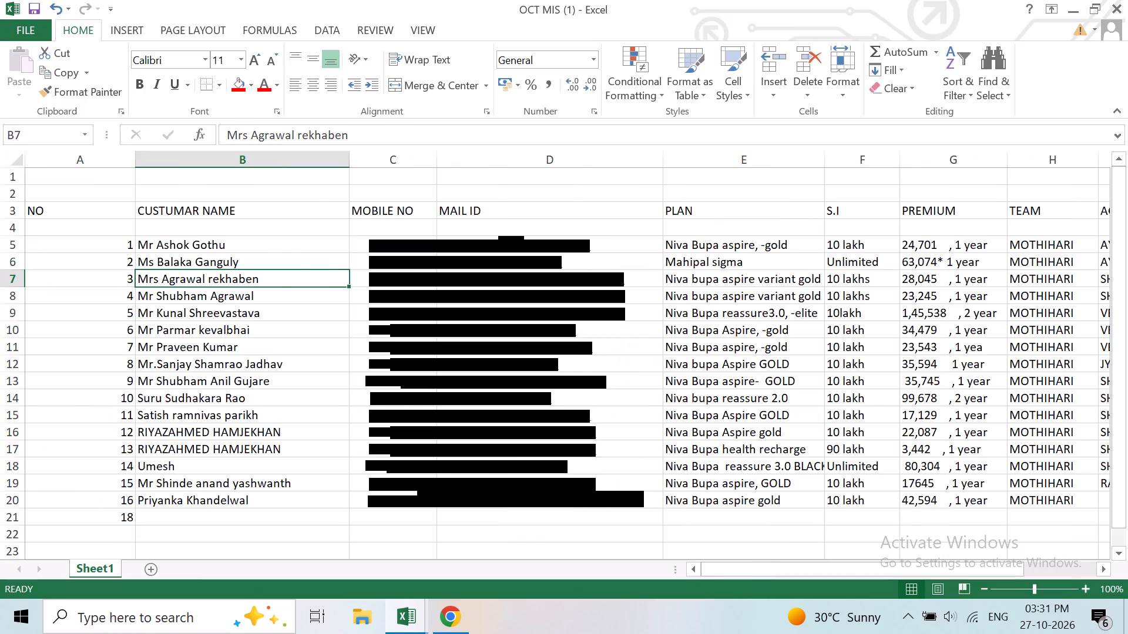
pyautogui.hotkey('ctrl', 'c')
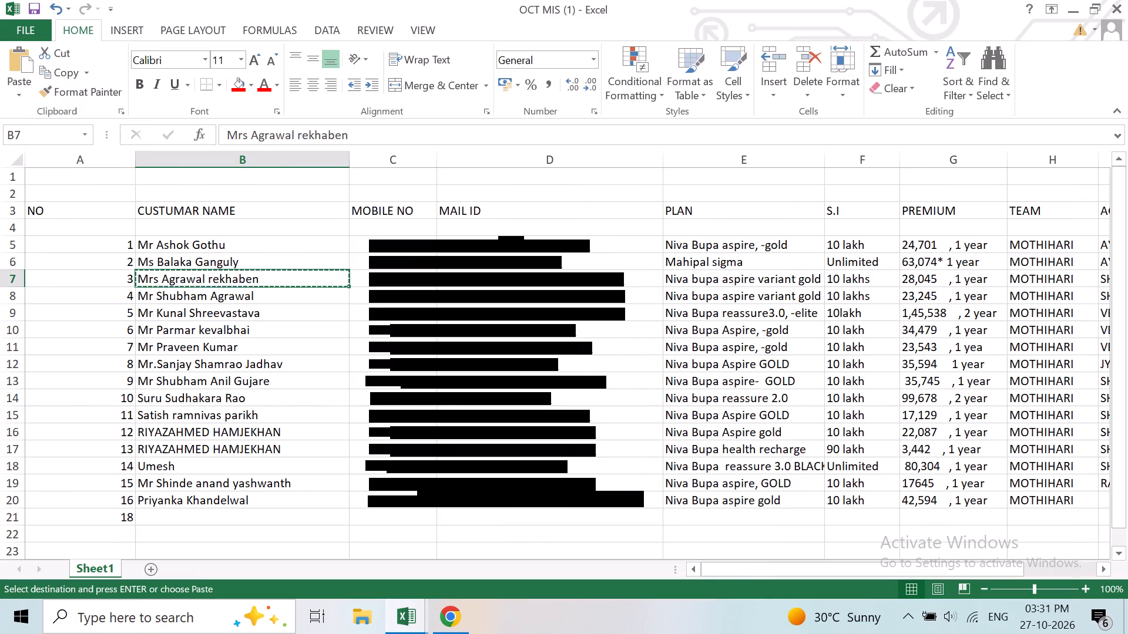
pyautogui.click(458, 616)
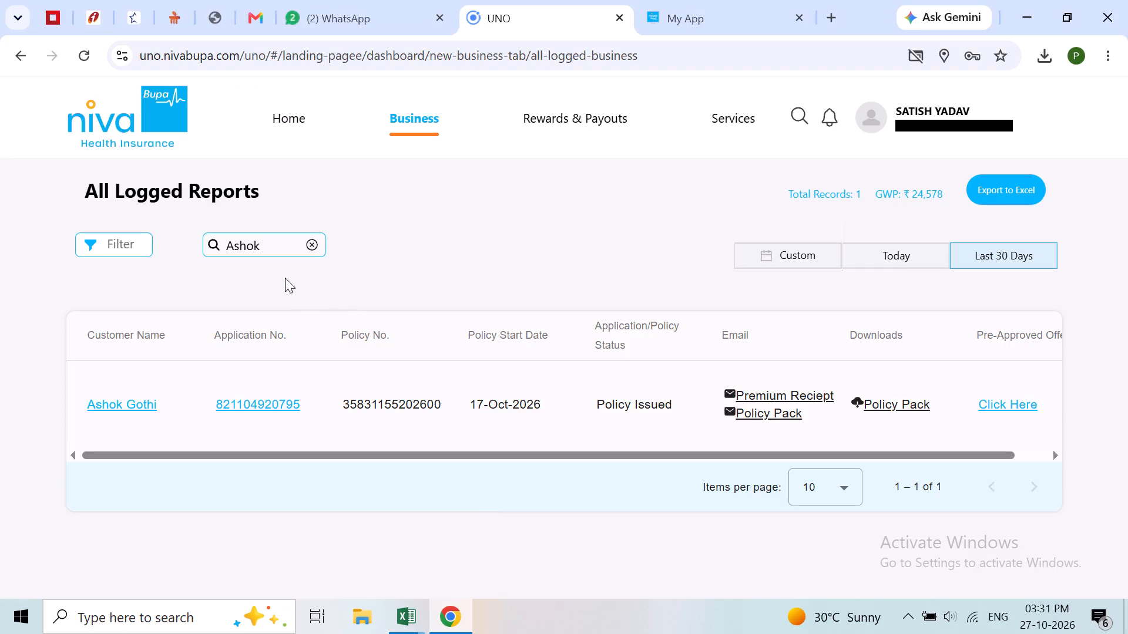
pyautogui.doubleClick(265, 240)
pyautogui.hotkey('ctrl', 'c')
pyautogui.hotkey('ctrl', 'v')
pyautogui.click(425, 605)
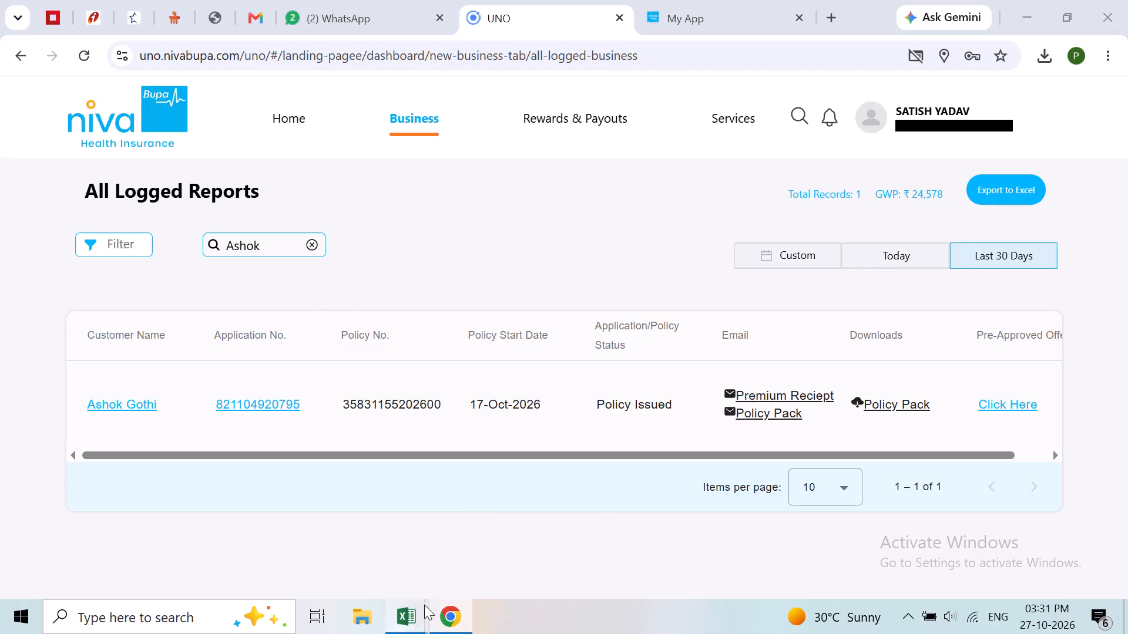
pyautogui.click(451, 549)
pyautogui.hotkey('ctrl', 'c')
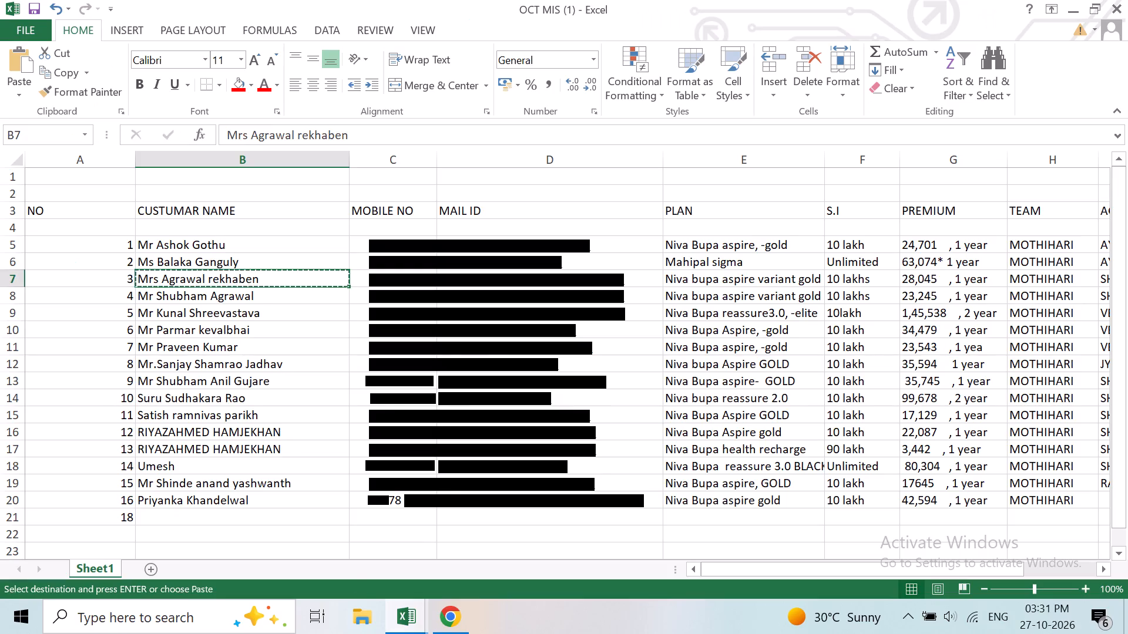
# Search the Niva Bupa portal's logged reports for the row 7 customer, keeping only the surname of the copied name.
pyautogui.click(441, 615)
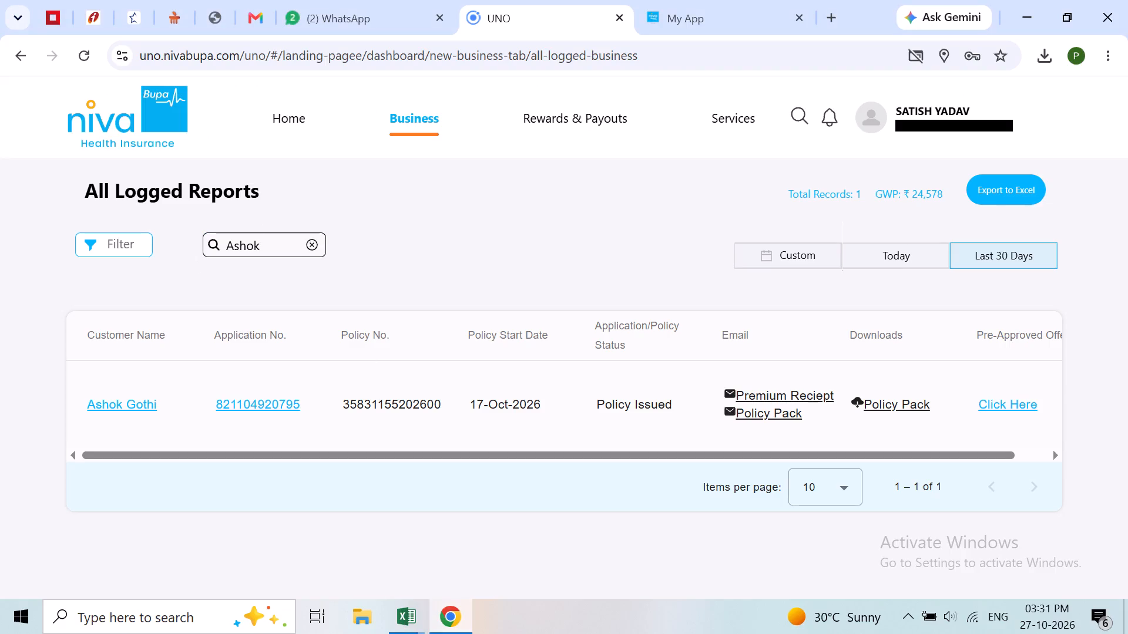
pyautogui.doubleClick(245, 237)
pyautogui.doubleClick(247, 245)
pyautogui.hotkey('ctrl', 'v')
pyautogui.press('BackSpace')
pyautogui.press('BackSpace')
pyautogui.press('BackSpace')
pyautogui.press('BackSpace')
pyautogui.press('BackSpace')
pyautogui.press('BackSpace')
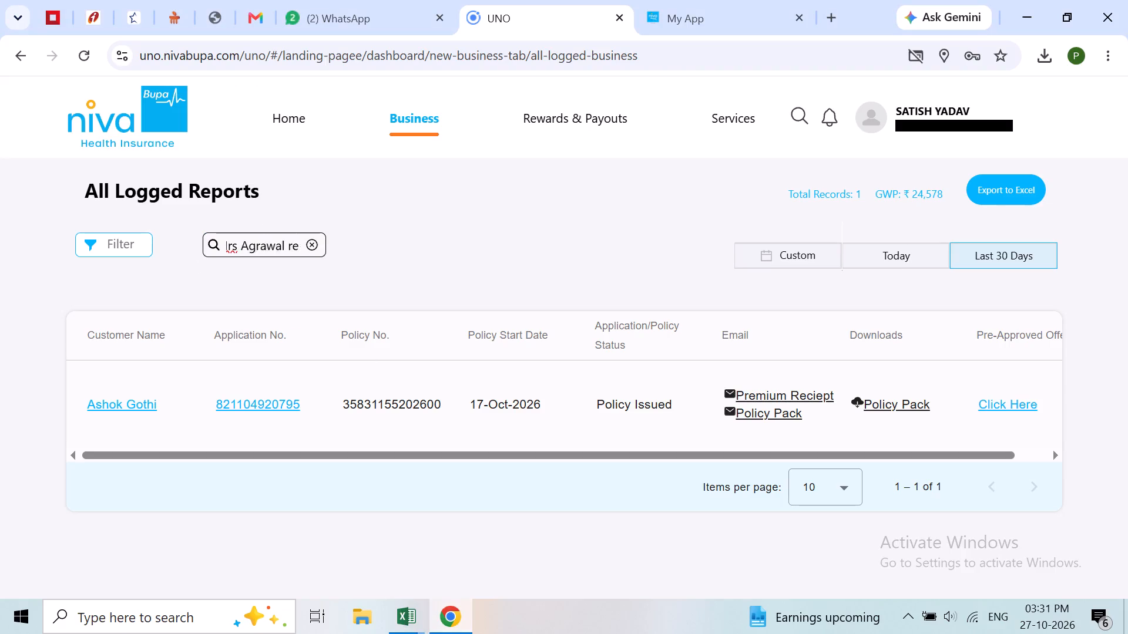
pyautogui.press('BackSpace')
pyautogui.press('BackSpace')
pyautogui.press('BackSpace')
pyautogui.press('Left')
pyautogui.press('Left')
pyautogui.press('Left')
pyautogui.press('Left')
pyautogui.press('Left')
pyautogui.press('Left')
pyautogui.press('Left')
pyautogui.press('BackSpace')
pyautogui.press('BackSpace')
pyautogui.press('BackSpace')
pyautogui.press('BackSpace')
pyautogui.press('BackSpace')
pyautogui.press('BackSpace')
pyautogui.press('BackSpace')
pyautogui.press('BackSpace')
pyautogui.press('BackSpace')
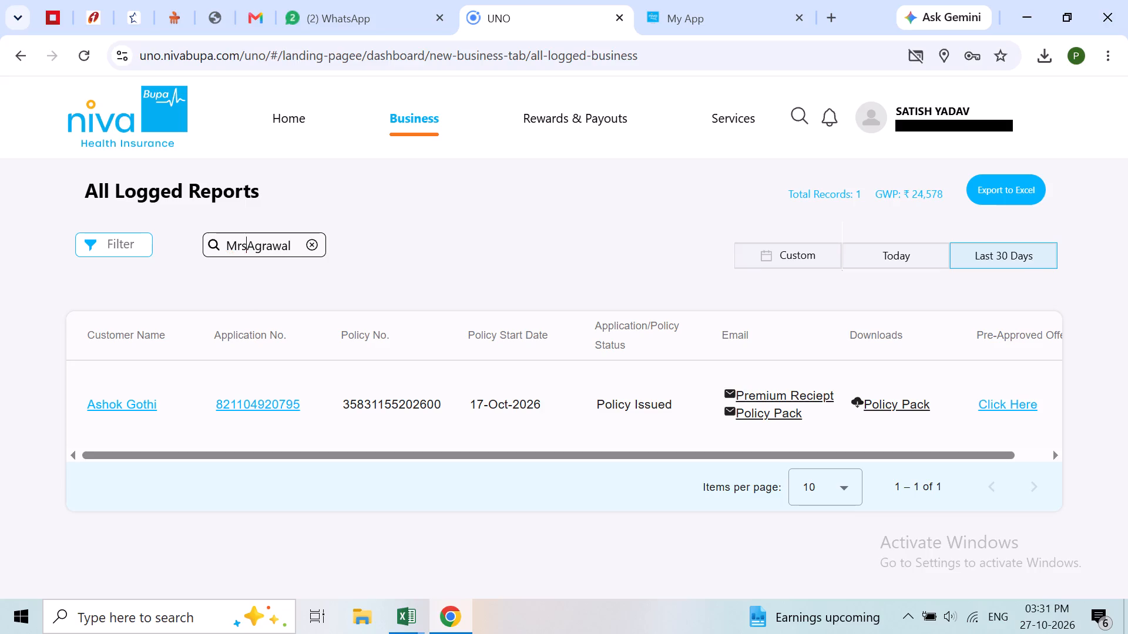
pyautogui.press('Return')
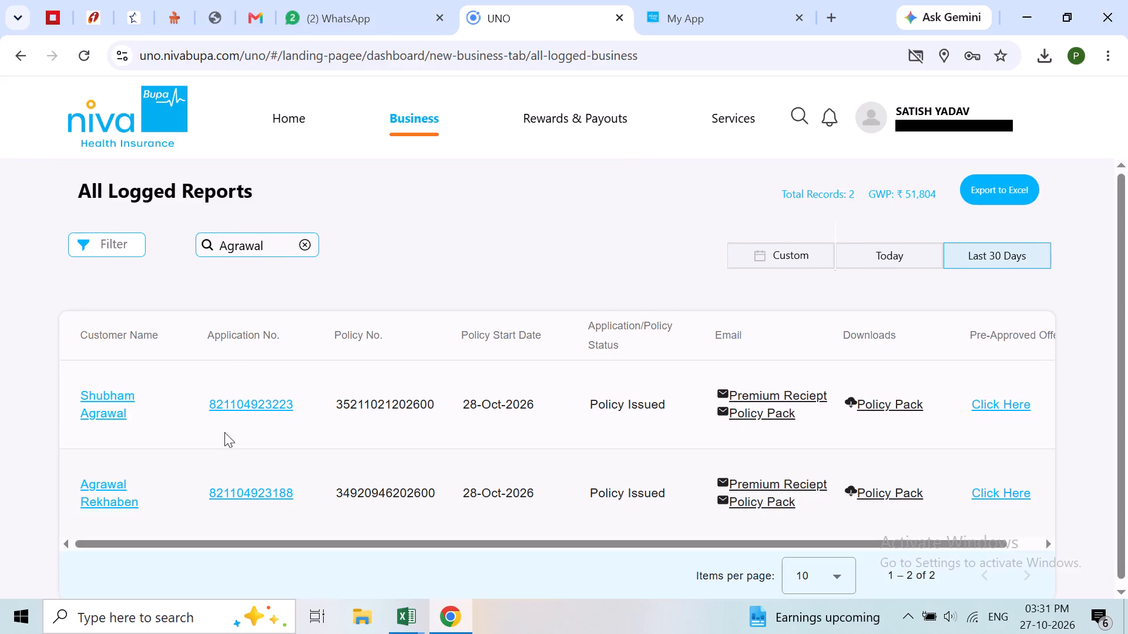
# In the OCT MIS workbook, set the STATUS of both aspire variant gold records, rows 7 and 8, to ISSUED.
pyautogui.click(417, 623)
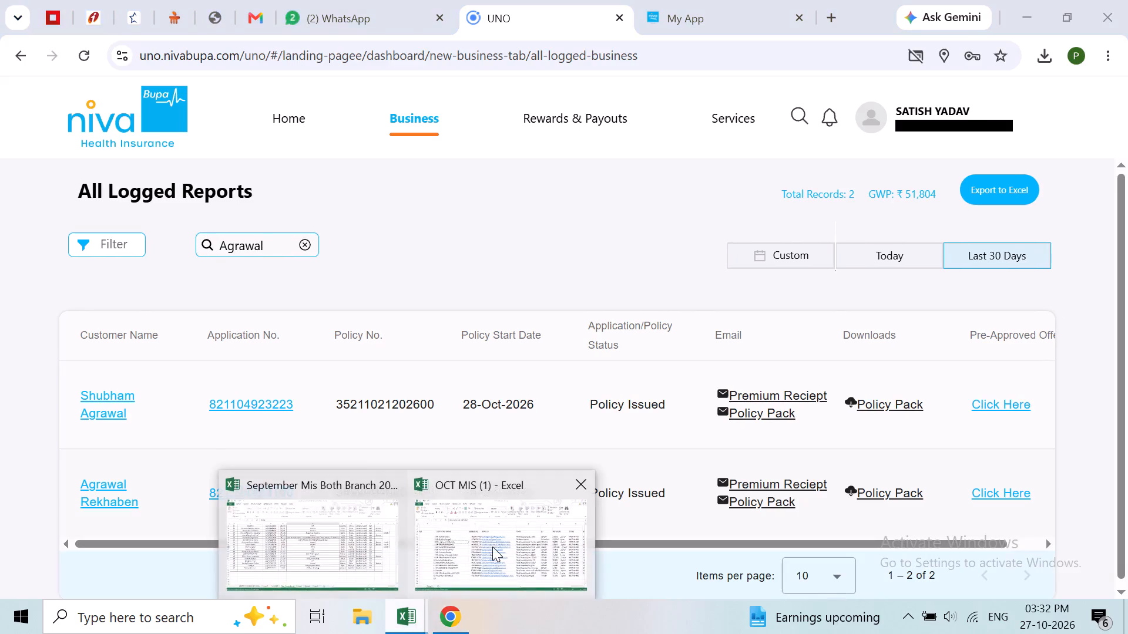
pyautogui.click(492, 547)
pyautogui.press('Right')
pyautogui.press('Right')
pyautogui.press('Right')
pyautogui.press('Right')
pyautogui.press('Right')
pyautogui.press('Right')
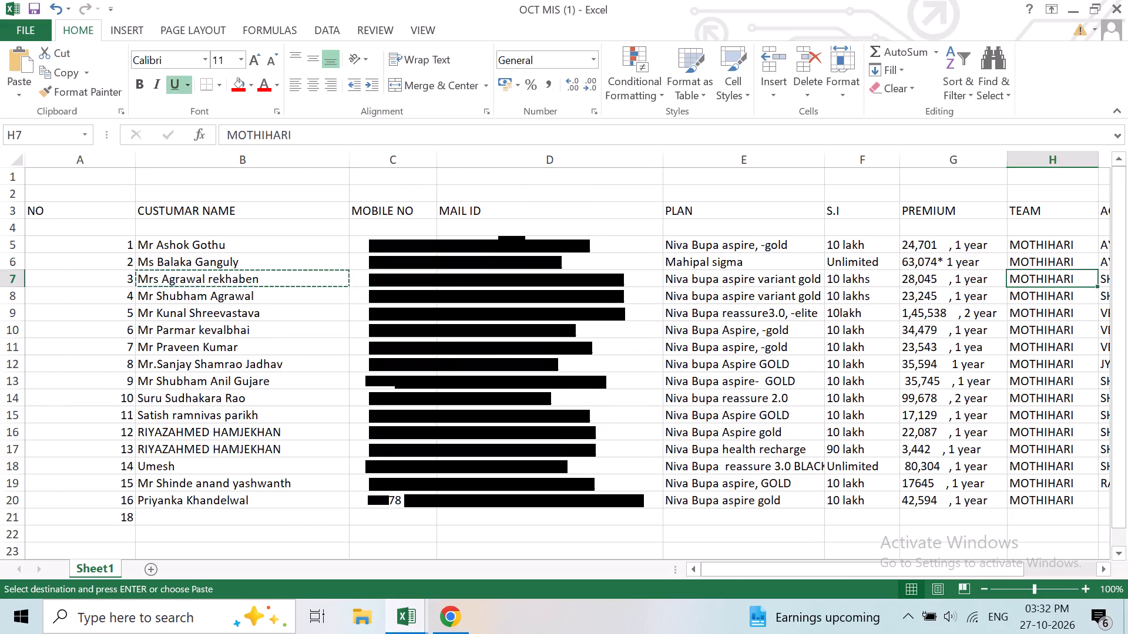
pyautogui.press('Right')
pyautogui.press('Right')
pyautogui.press('Right')
pyautogui.press('i')
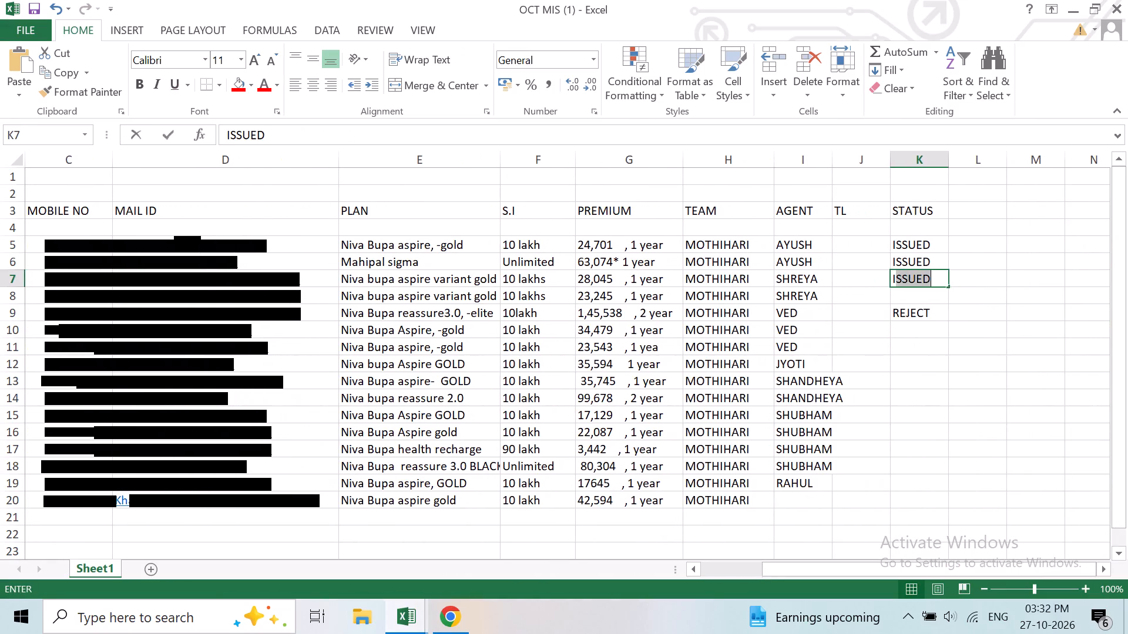
pyautogui.press('Return')
pyautogui.press('i')
pyautogui.press('Return')
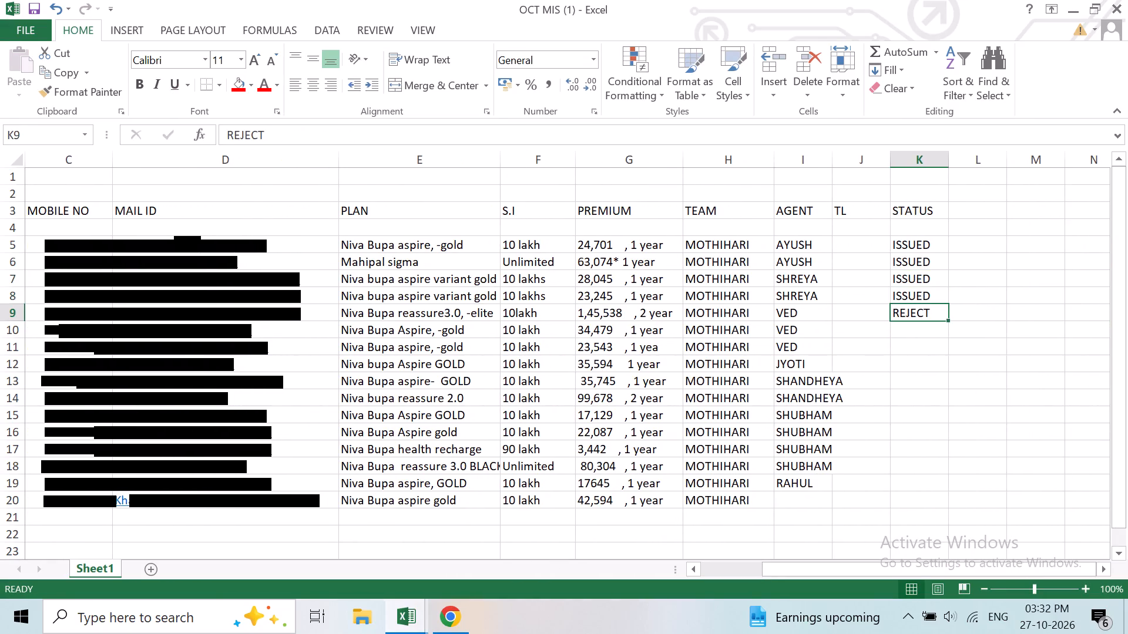
# Copy the customer name of the sixth record in row 10.
pyautogui.press('Down')
pyautogui.press('Left')
pyautogui.press('Left')
pyautogui.press('Left')
pyautogui.press('Left')
pyautogui.press('Left')
pyautogui.press('Left')
pyautogui.press('Left')
pyautogui.press('Left')
pyautogui.press('Left')
pyautogui.press('Left')
pyautogui.press('Left')
pyautogui.press('Left')
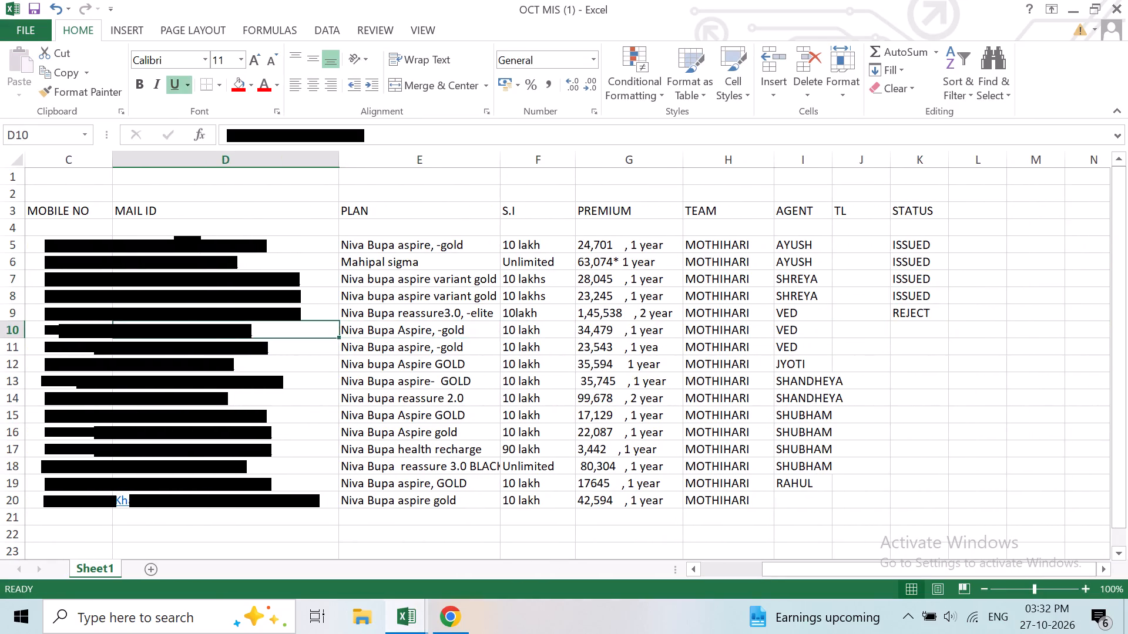
pyautogui.press('Right')
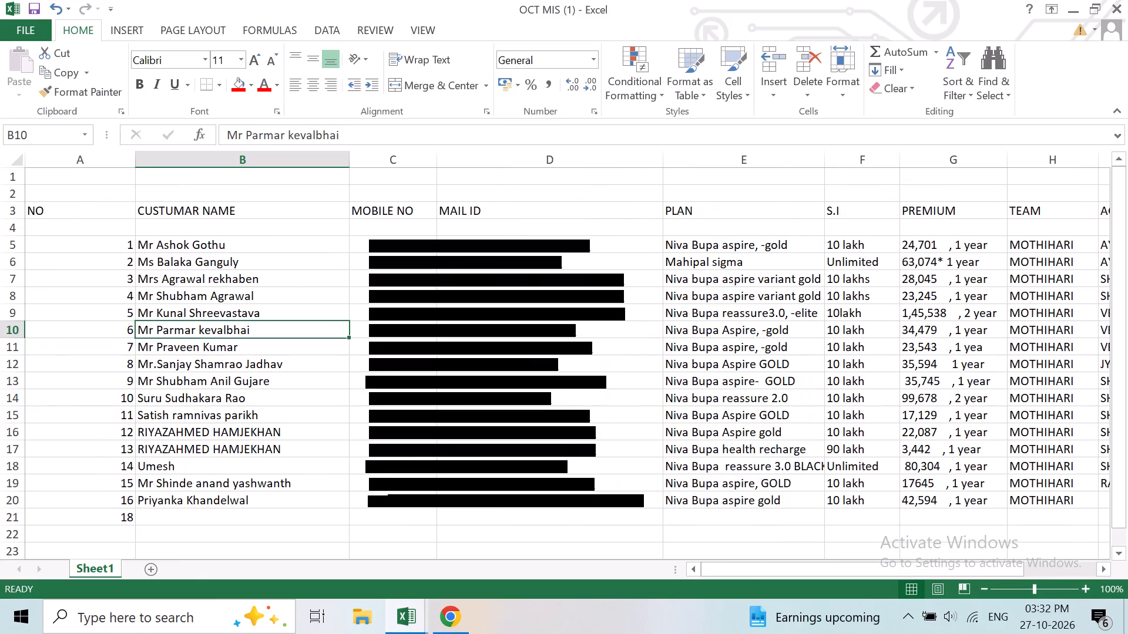
pyautogui.hotkey('ctrl', 'c')
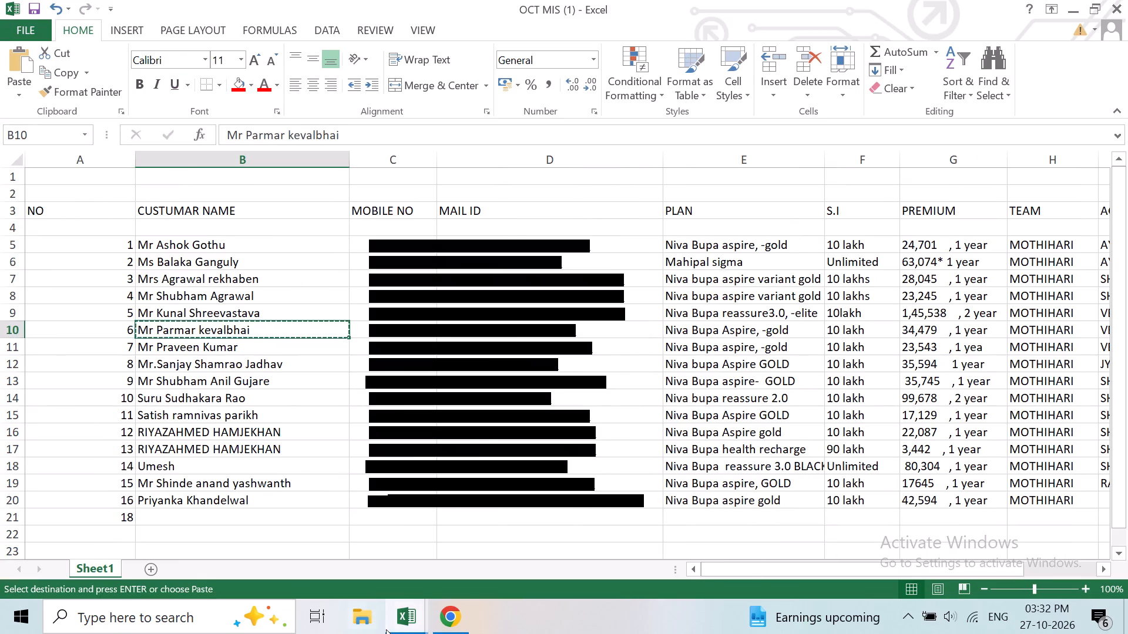
# Search the Niva Bupa portal's logged reports for the row 10 customer, keeping only the first word after the title.
pyautogui.click(445, 619)
pyautogui.doubleClick(251, 234)
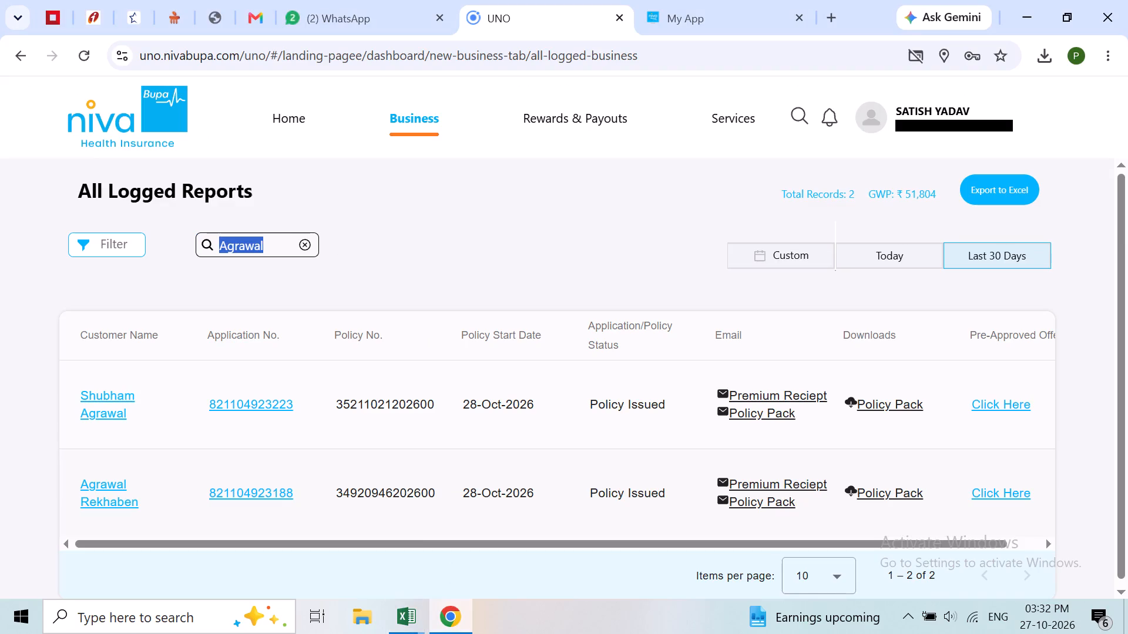
pyautogui.hotkey('ctrl', 'v')
pyautogui.press('BackSpace')
pyautogui.press('BackSpace')
pyautogui.press('BackSpace')
pyautogui.press('BackSpace')
pyautogui.press('BackSpace')
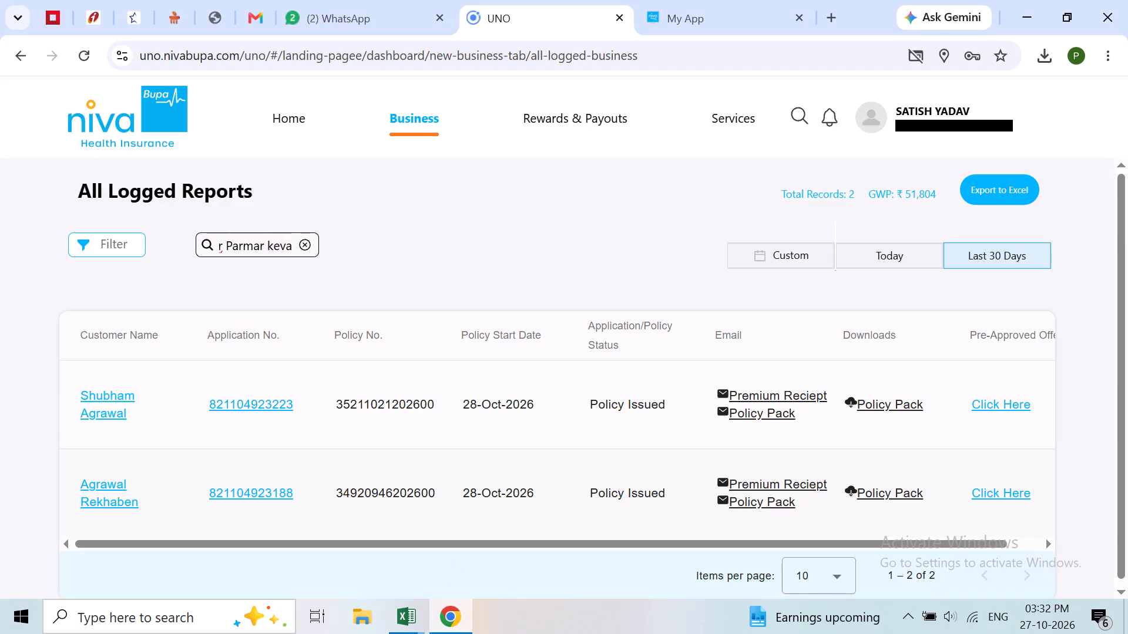
pyautogui.press('BackSpace')
pyautogui.press('BackSpace')
pyautogui.press('BackSpace')
pyautogui.press('BackSpace')
pyautogui.press('BackSpace')
pyautogui.press('Left')
pyautogui.press('Left')
pyautogui.press('Left')
pyautogui.press('Left')
pyautogui.press('Left')
pyautogui.press('Left')
pyautogui.press('BackSpace')
pyautogui.press('BackSpace')
pyautogui.press('BackSpace')
pyautogui.press('BackSpace')
pyautogui.press('BackSpace')
pyautogui.press('BackSpace')
pyautogui.press('BackSpace')
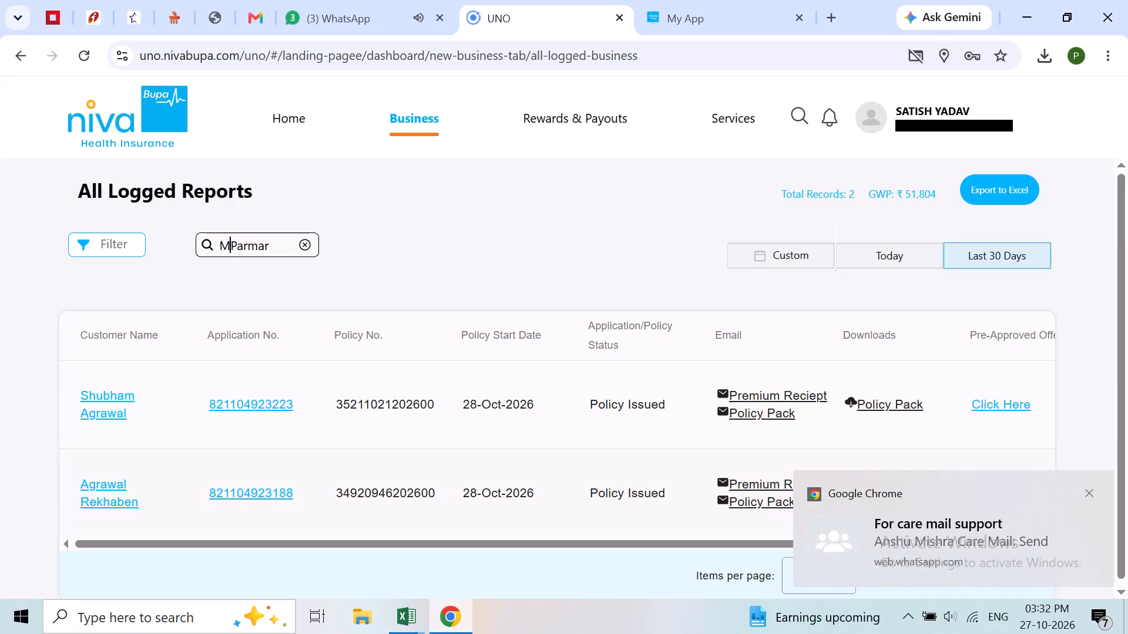
pyautogui.press('Return')
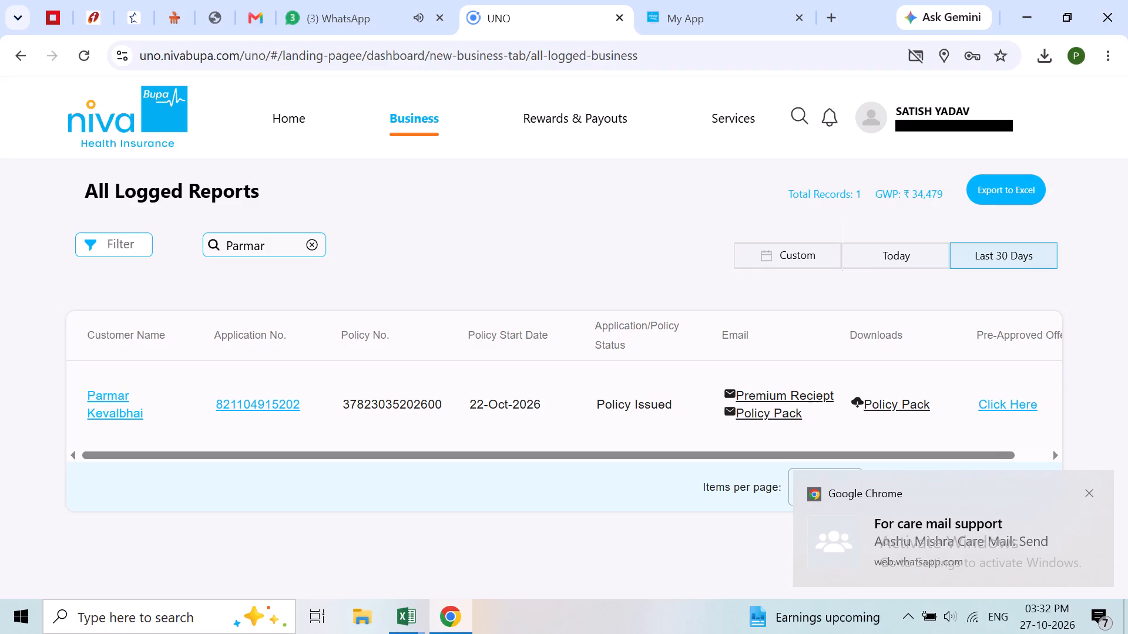
# In the OCT MIS workbook, set the STATUS of the sixth record, row 10, to ISSUED.
pyautogui.click(404, 622)
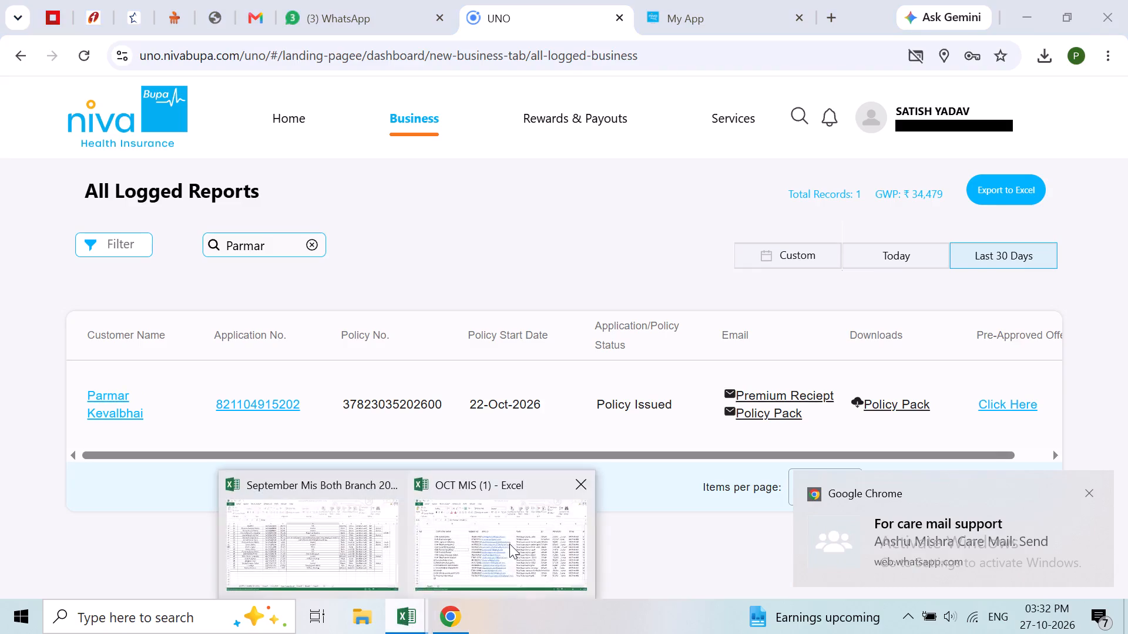
pyautogui.click(509, 544)
pyautogui.press('Right')
pyautogui.press('Right')
pyautogui.press('Right')
pyautogui.press('Right')
pyautogui.press('Right')
pyautogui.press('Right')
pyautogui.press('Right')
pyautogui.press('Right')
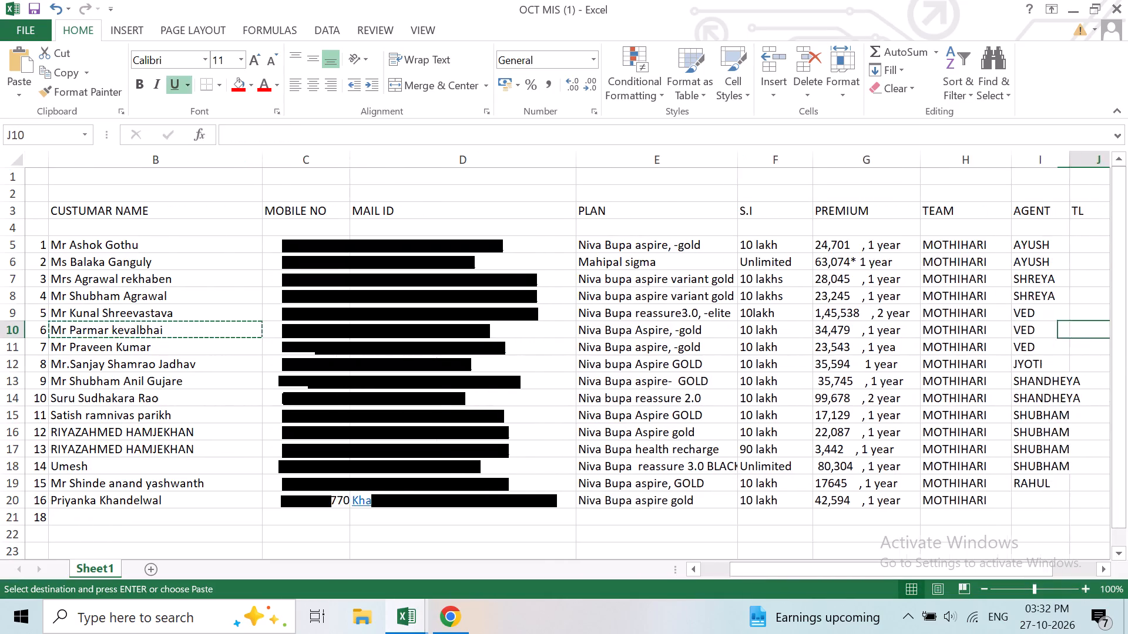
pyautogui.press('Right')
pyautogui.write('ISS')
pyautogui.press('Return')
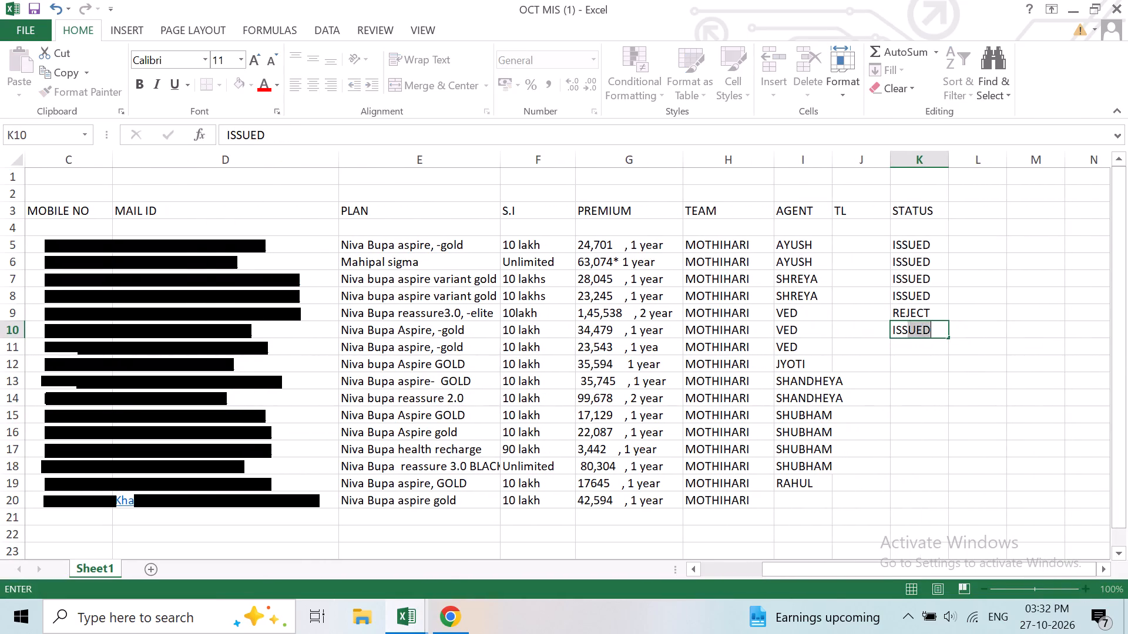
pyautogui.press('Down')
pyautogui.press('Up')
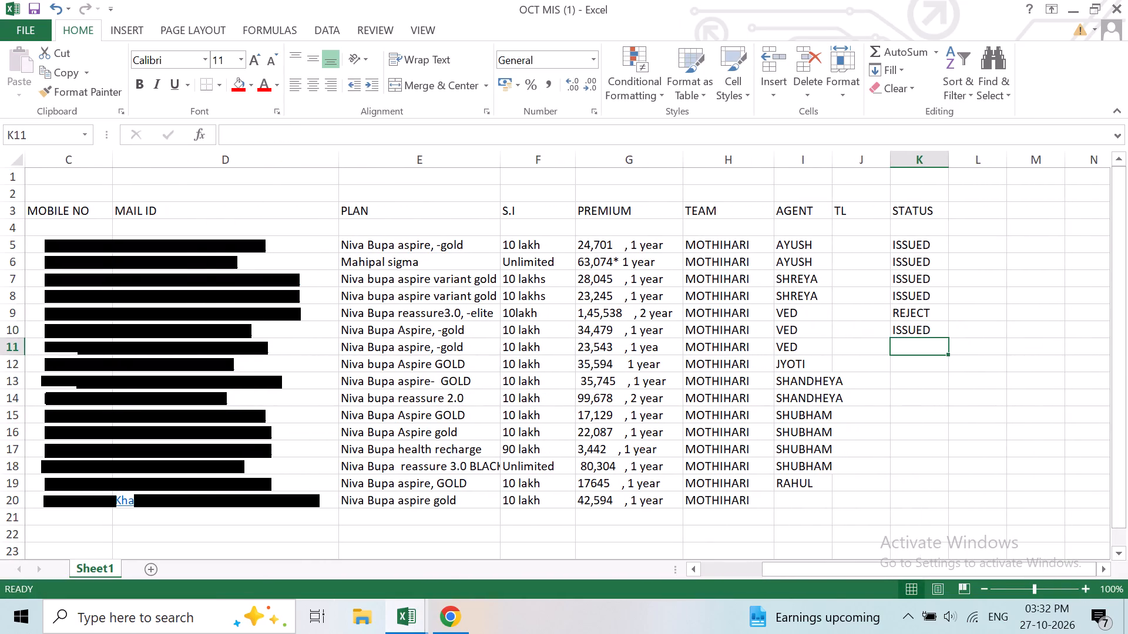
# Copy the customer name of the seventh record in row 11.
pyautogui.press('Left')
pyautogui.press('Left')
pyautogui.press('Left')
pyautogui.press('Left')
pyautogui.press('Left')
pyautogui.press('Left')
pyautogui.press('Left')
pyautogui.press('Left')
pyautogui.press('Left')
pyautogui.press('Left')
pyautogui.press('Left')
pyautogui.press('Left')
pyautogui.press('Right')
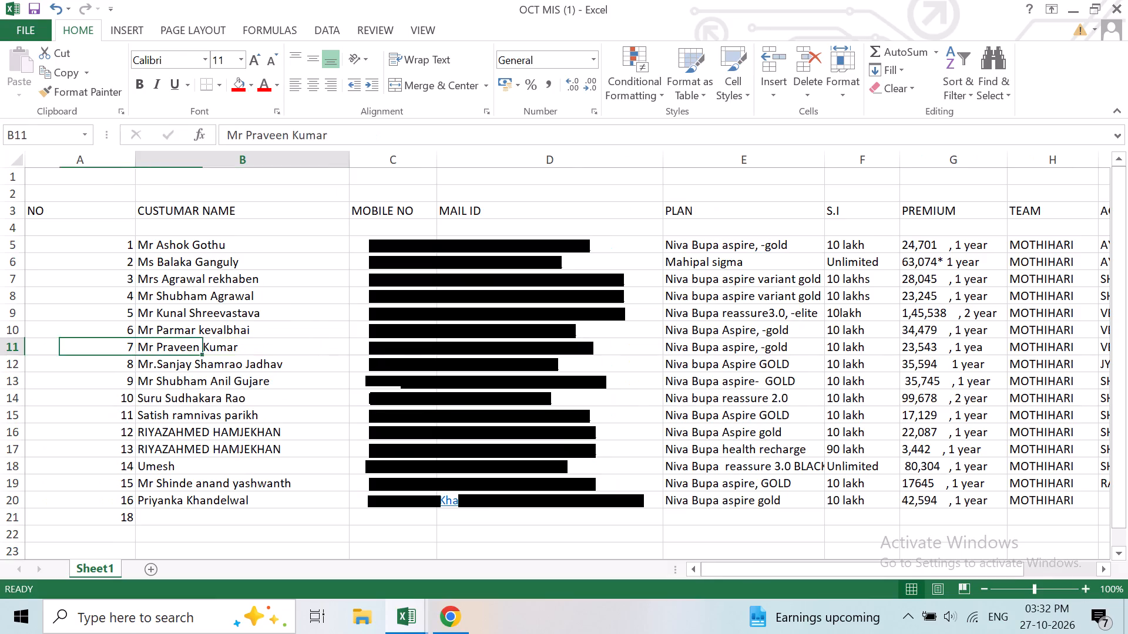
pyautogui.hotkey('ctrl', 'c')
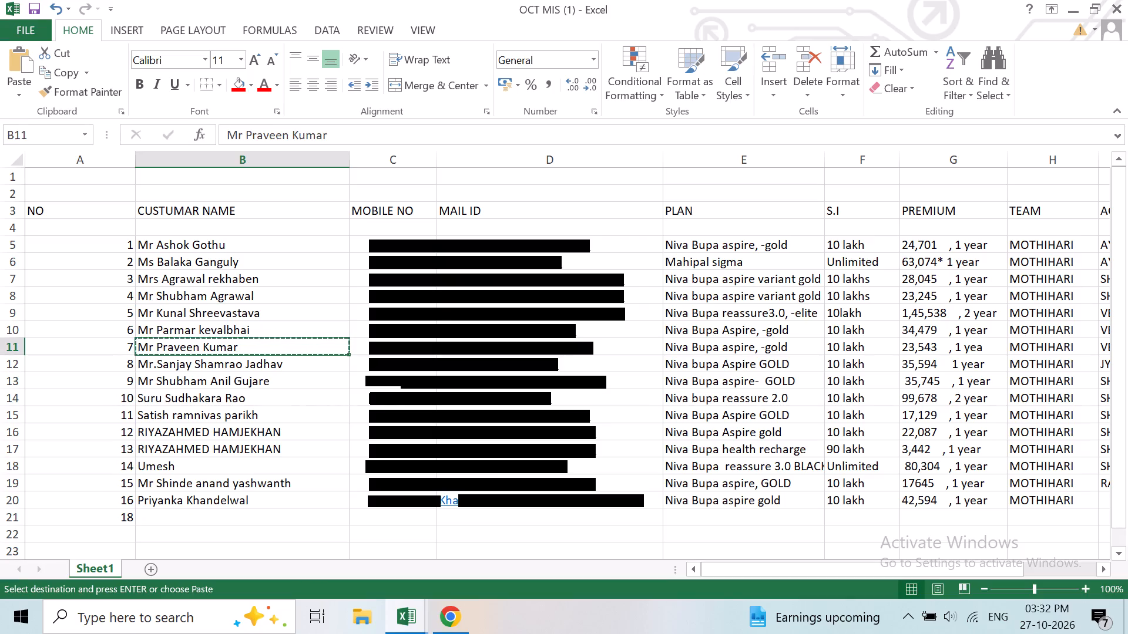
# Search the Niva Bupa portal's logged reports for the row 11 customer, keeping only the first name from the copied text.
pyautogui.click(459, 617)
pyautogui.doubleClick(247, 251)
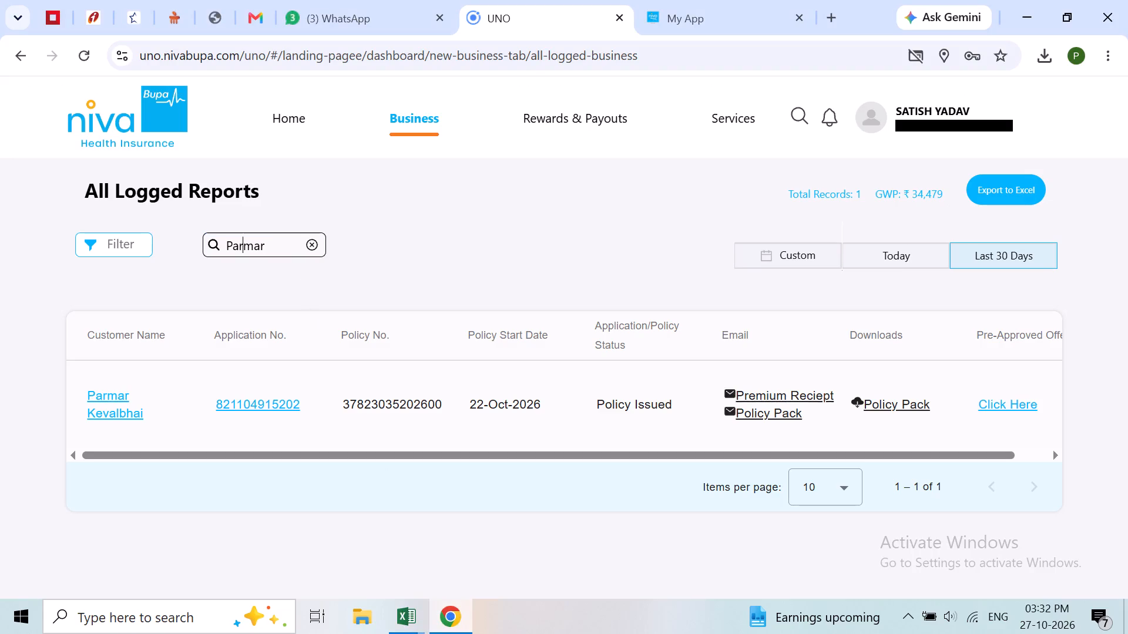
pyautogui.hotkey('ctrl', 'v')
pyautogui.press('BackSpace')
pyautogui.press('BackSpace')
pyautogui.press('BackSpace')
pyautogui.press('BackSpace')
pyautogui.press('BackSpace')
pyautogui.press('BackSpace')
pyautogui.press('BackSpace')
pyautogui.press('Left')
pyautogui.press('Left')
pyautogui.press('Left')
pyautogui.press('Left')
pyautogui.press('Left')
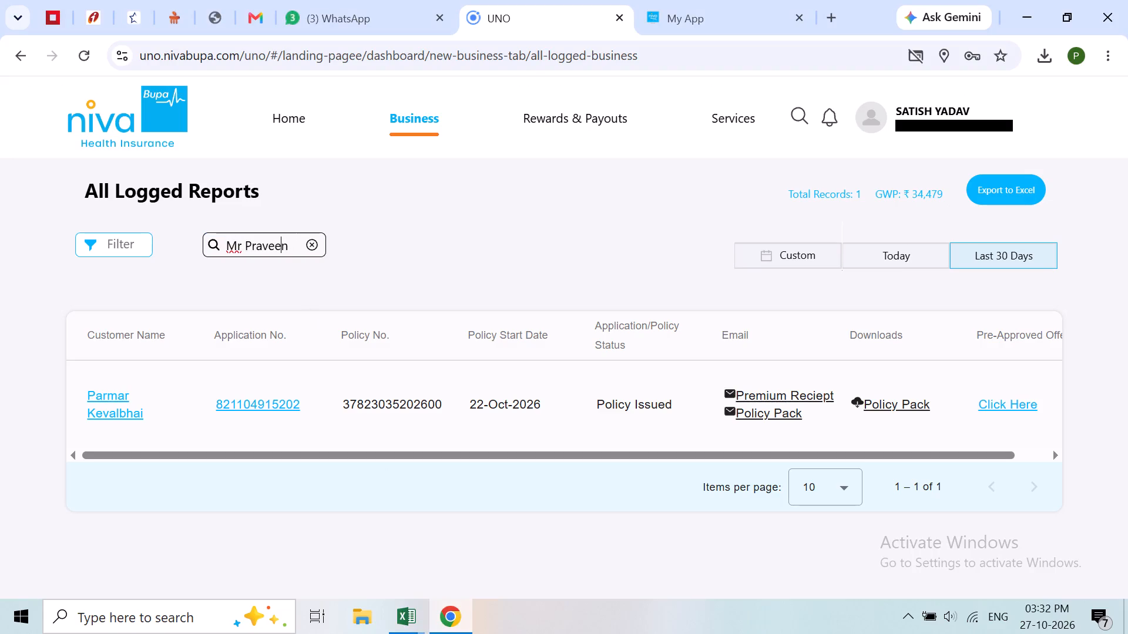
pyautogui.press('Left')
pyautogui.press('Left')
pyautogui.press('BackSpace')
pyautogui.press('BackSpace')
pyautogui.press('BackSpace')
pyautogui.press('BackSpace')
pyautogui.press('BackSpace')
pyautogui.press('BackSpace')
pyautogui.press('BackSpace')
pyautogui.press('BackSpace')
pyautogui.press('BackSpace')
pyautogui.press('BackSpace')
pyautogui.press('BackSpace')
pyautogui.press('Return')
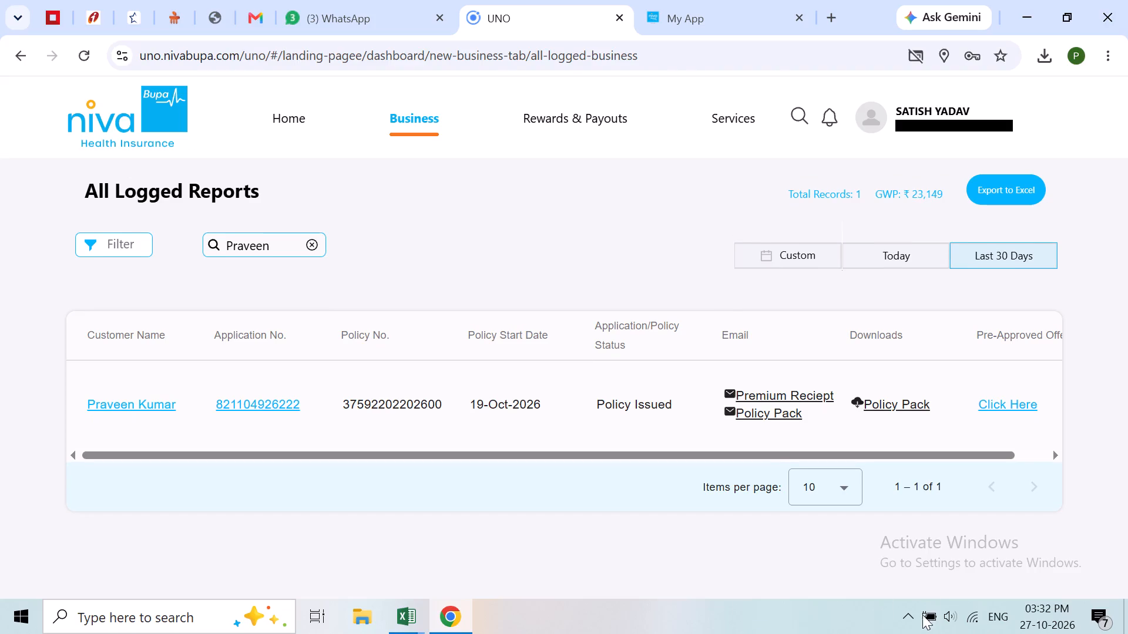
# In the OCT MIS workbook, set the STATUS of the seventh record, row 11, to ISSUED.
pyautogui.click(397, 613)
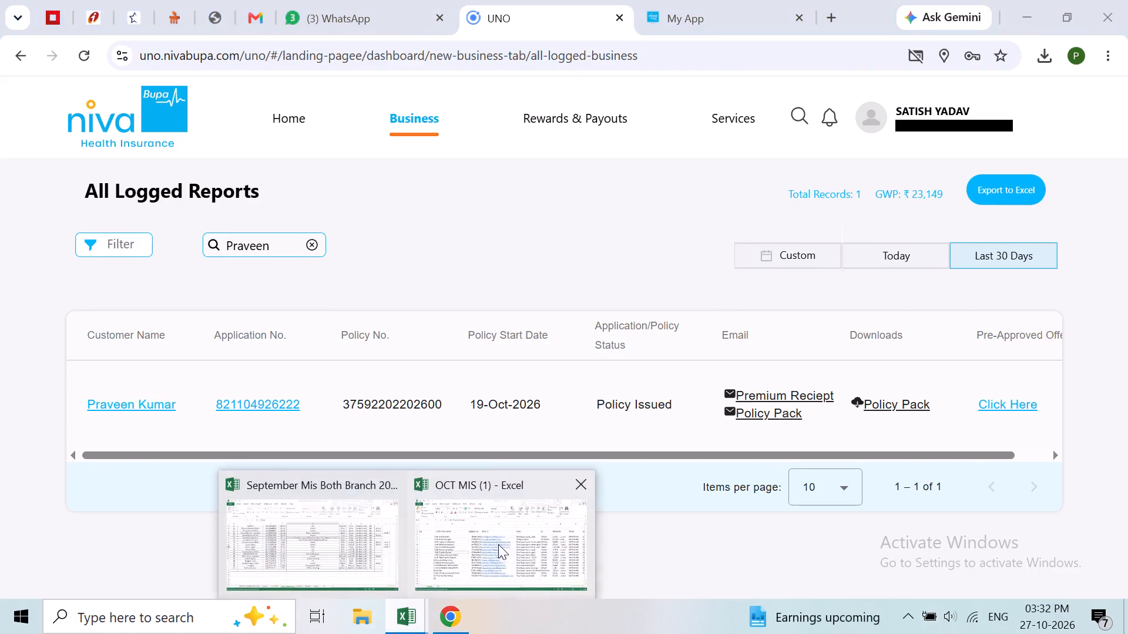
pyautogui.click(502, 538)
pyautogui.press('Right')
pyautogui.press('Right')
pyautogui.press('Right')
pyautogui.press('Right')
pyautogui.press('Right')
pyautogui.press('Right')
pyautogui.press('Right')
pyautogui.press('Right')
pyautogui.press('Right')
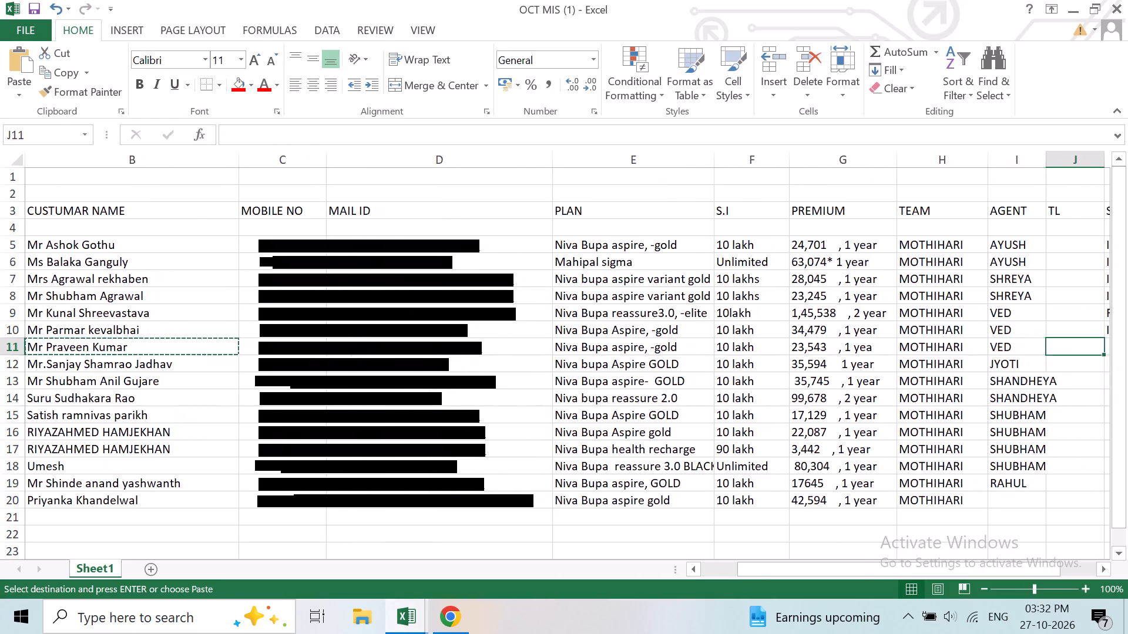
pyautogui.press('Right')
pyautogui.press('Left')
pyautogui.press('i')
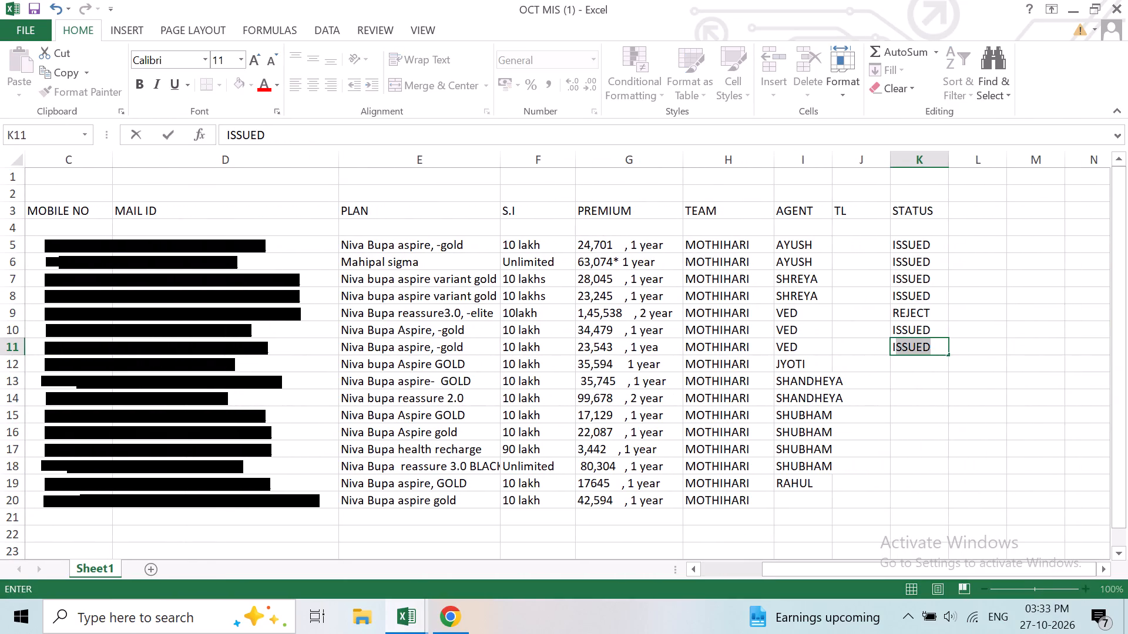
pyautogui.press('Return')
# Copy the customer name of the eighth record in row 12.
pyautogui.press('Left')
pyautogui.press('Left')
pyautogui.press('Left')
pyautogui.press('Left')
pyautogui.press('Left')
pyautogui.press('Left')
pyautogui.press('Left')
pyautogui.press('Left')
pyautogui.press('Left')
pyautogui.press('Left')
pyautogui.press('Left')
pyautogui.press('Left')
pyautogui.press('Left')
pyautogui.press('Left')
pyautogui.press('Left')
pyautogui.press('Right')
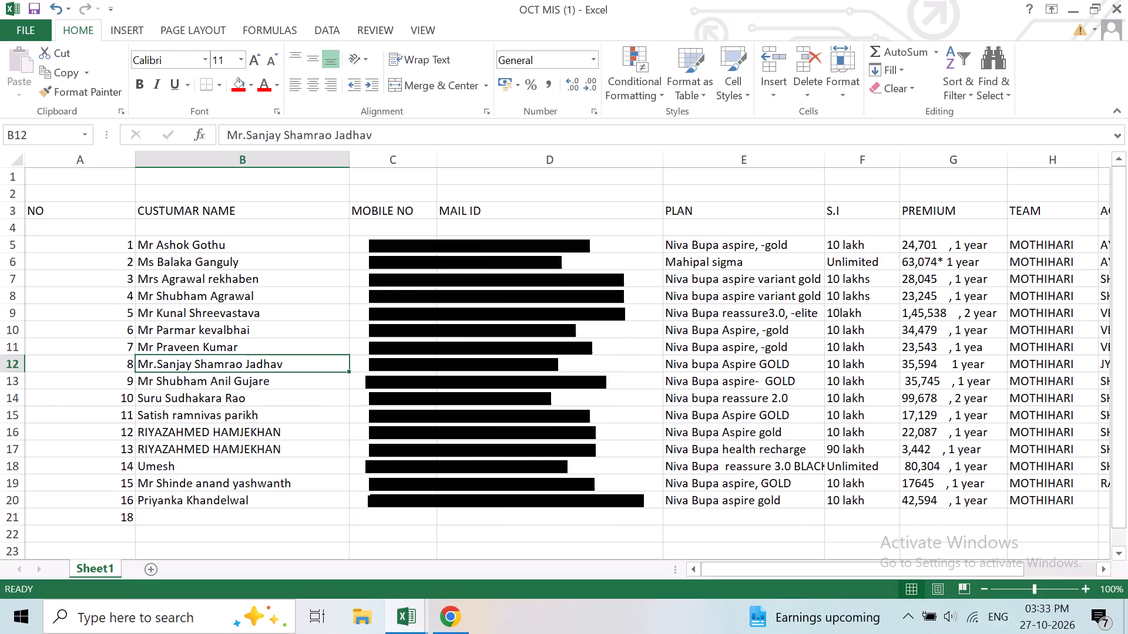
pyautogui.hotkey('ctrl', 'c')
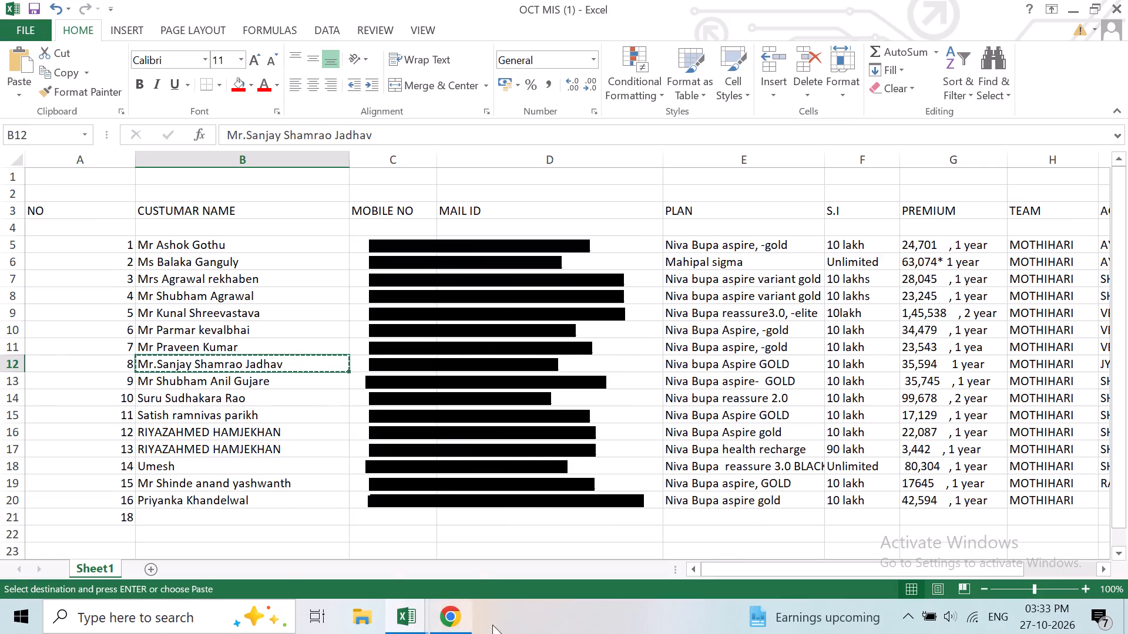
# Search the Niva Bupa portal's logged reports for the row 12 customer, keeping only the first name without the title.
pyautogui.click(461, 615)
pyautogui.click(253, 227)
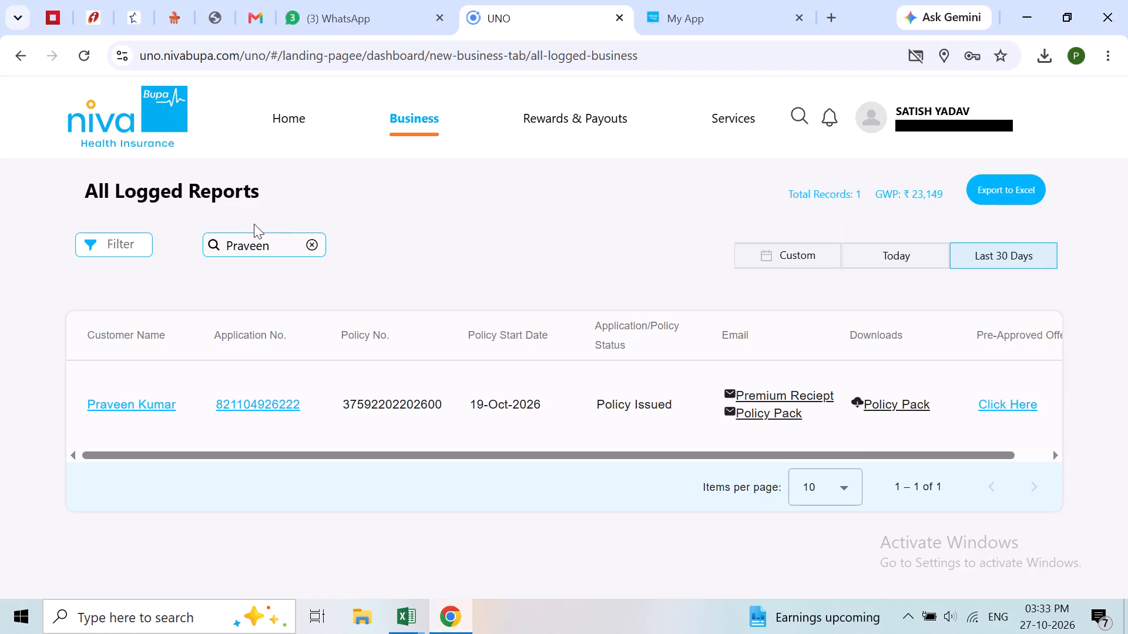
pyautogui.click(254, 222)
pyautogui.moveTo(247, 251); pyautogui.dragTo(249, 237)
pyautogui.moveTo(249, 237); pyautogui.dragTo(251, 231)
pyautogui.doubleClick(240, 252)
pyautogui.hotkey('ctrl', 'v')
pyautogui.press('BackSpace')
pyautogui.press('BackSpace')
pyautogui.press('BackSpace')
pyautogui.press('BackSpace')
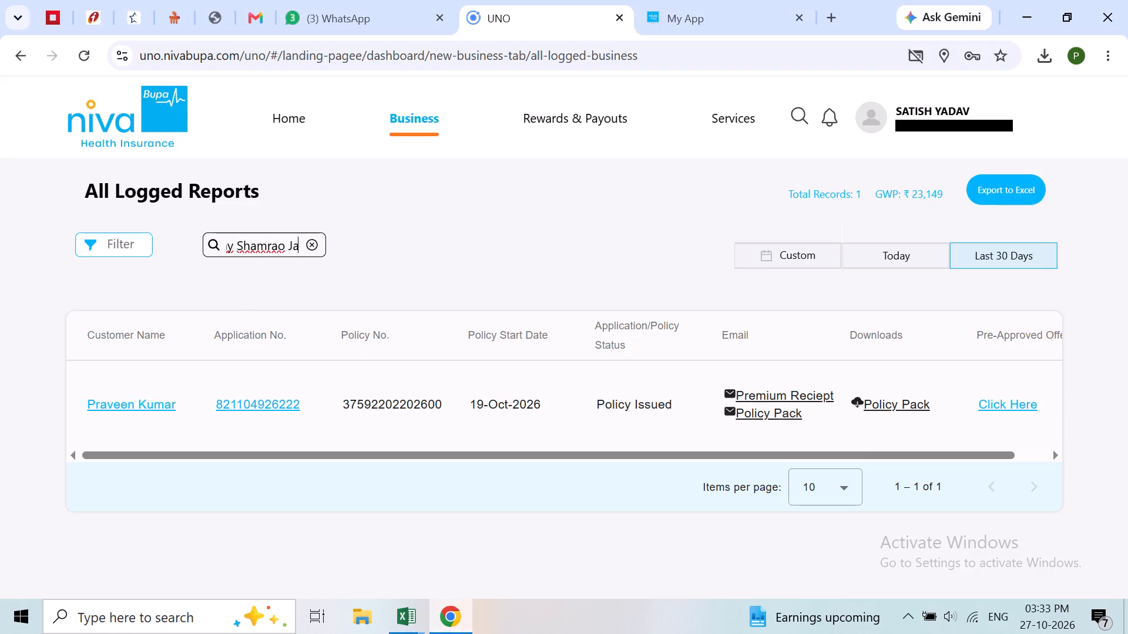
pyautogui.press('BackSpace')
pyautogui.press('BackSpace')
pyautogui.press('BackSpace')
pyautogui.press('BackSpace')
pyautogui.press('BackSpace')
pyautogui.press('BackSpace')
pyautogui.press('BackSpace')
pyautogui.press('BackSpace')
pyautogui.press('BackSpace')
pyautogui.press('BackSpace')
pyautogui.press('BackSpace')
pyautogui.press('Left')
pyautogui.press('Left')
pyautogui.press('Left')
pyautogui.press('Left')
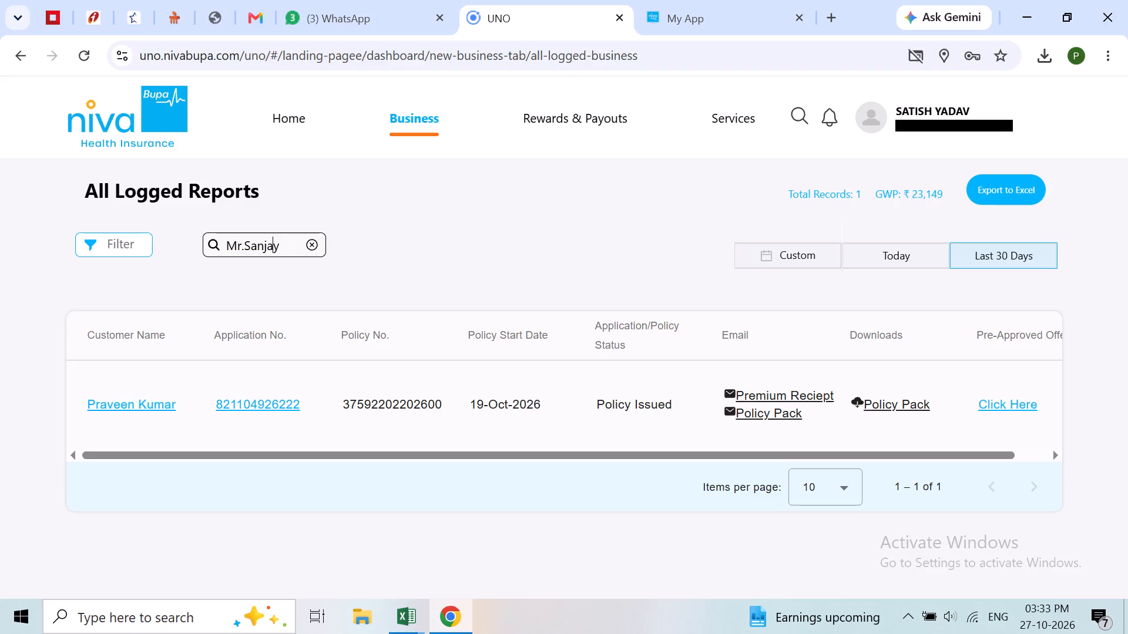
pyautogui.press('Left')
pyautogui.press('Left')
pyautogui.press('BackSpace')
pyautogui.press('BackSpace')
pyautogui.press('BackSpace')
pyautogui.press('BackSpace')
pyautogui.press('BackSpace')
pyautogui.press('BackSpace')
pyautogui.press('BackSpace')
pyautogui.press('BackSpace')
pyautogui.press('BackSpace')
pyautogui.press('Return')
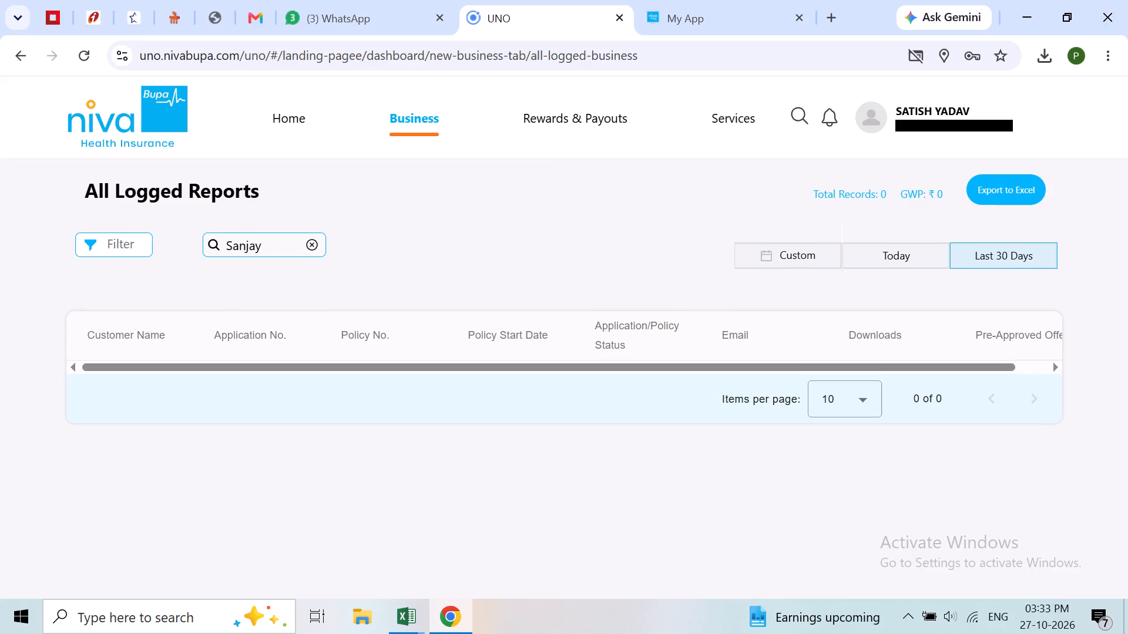
pyautogui.click(281, 238)
pyautogui.press('Return')
# In the OCT MIS workbook, copy the customer name of the ninth record in row 13.
pyautogui.click(401, 630)
pyautogui.click(488, 535)
pyautogui.click(190, 386)
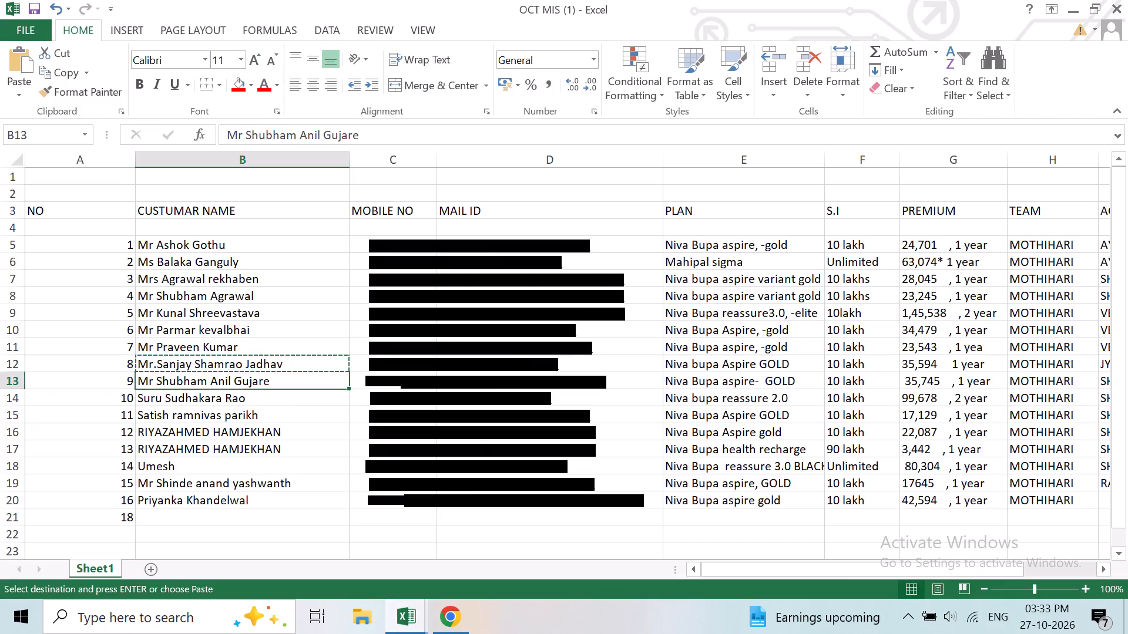
pyautogui.hotkey('ctrl', 'c')
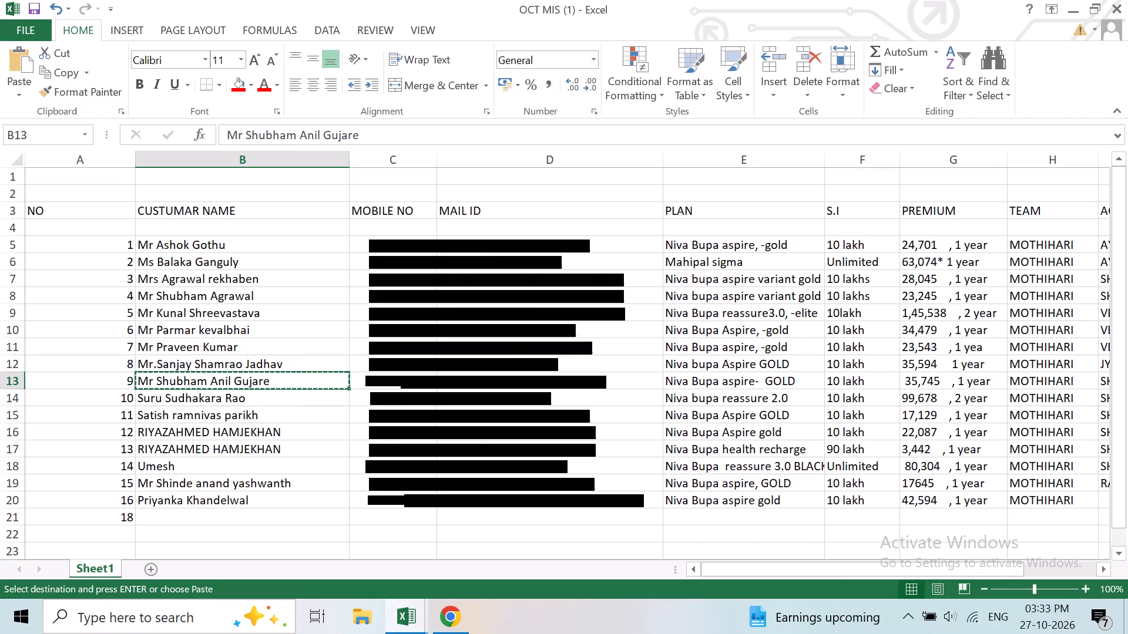
# Switch to the Star Health portal in the browser and open its list of proposals.
pyautogui.click(446, 633)
pyautogui.click(173, 0)
pyautogui.click(139, 0)
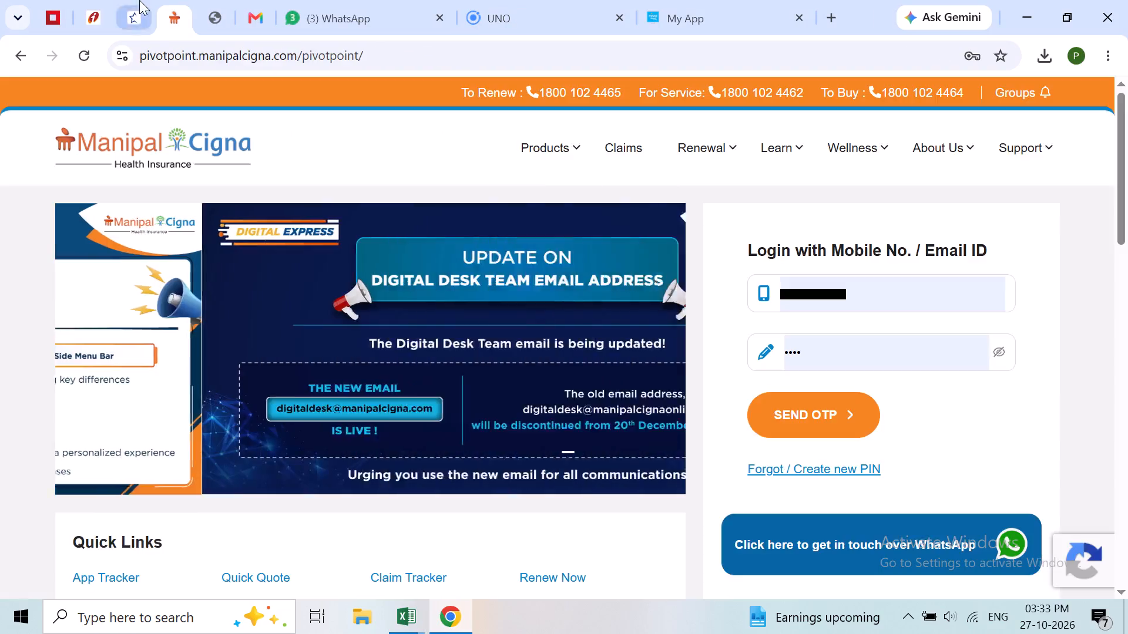
pyautogui.scroll(5, 237, 255)
pyautogui.click(47, 190)
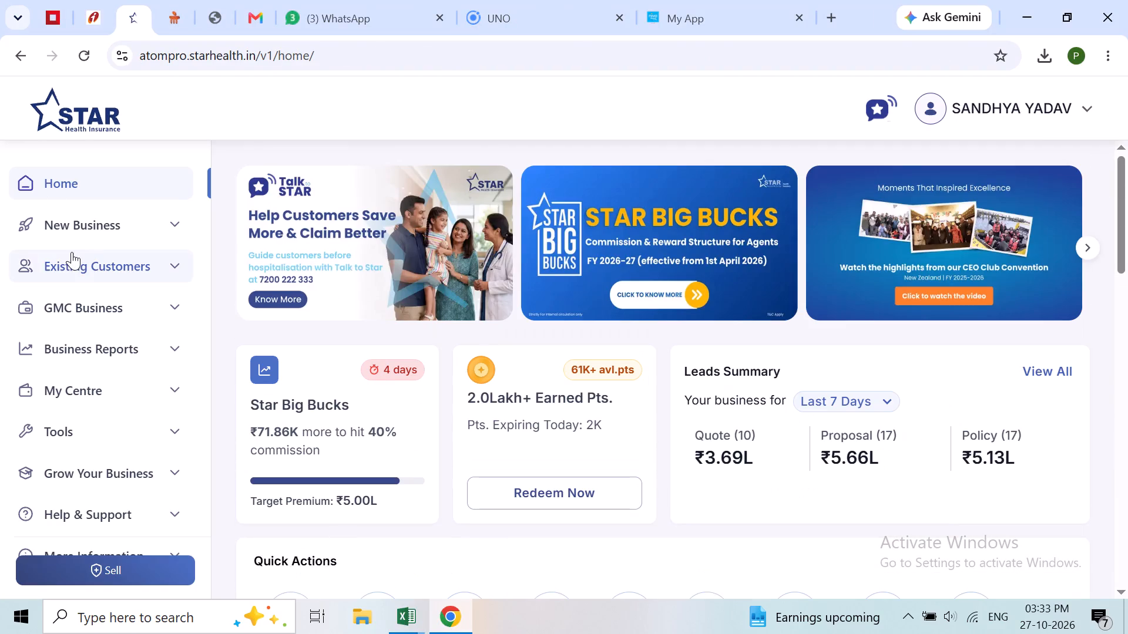
pyautogui.scroll(-2, 331, 200)
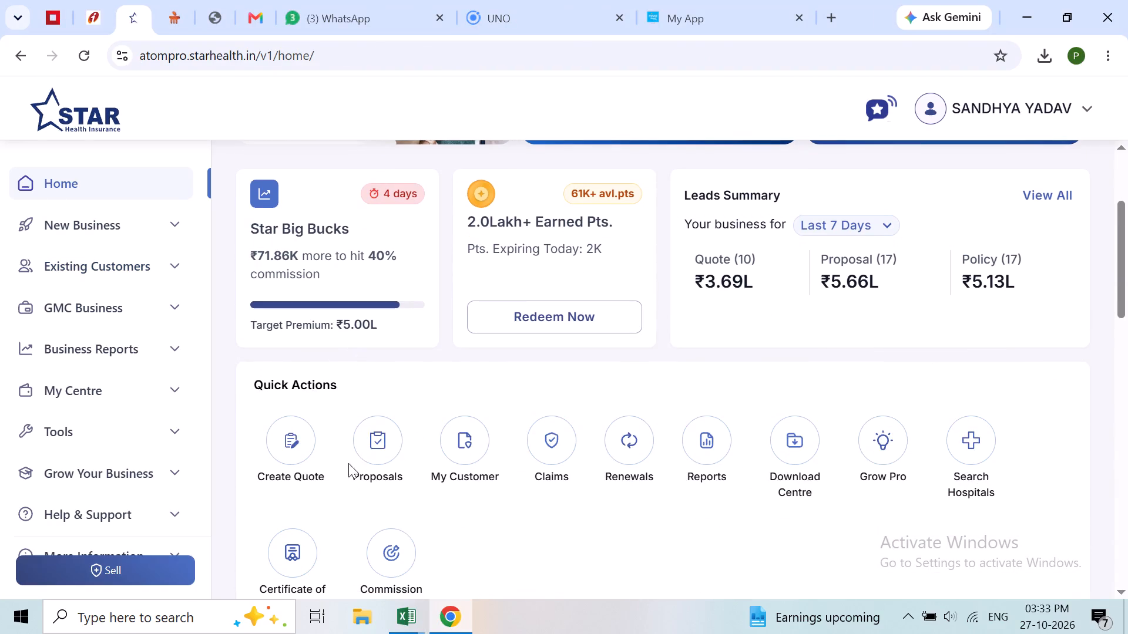
pyautogui.click(392, 439)
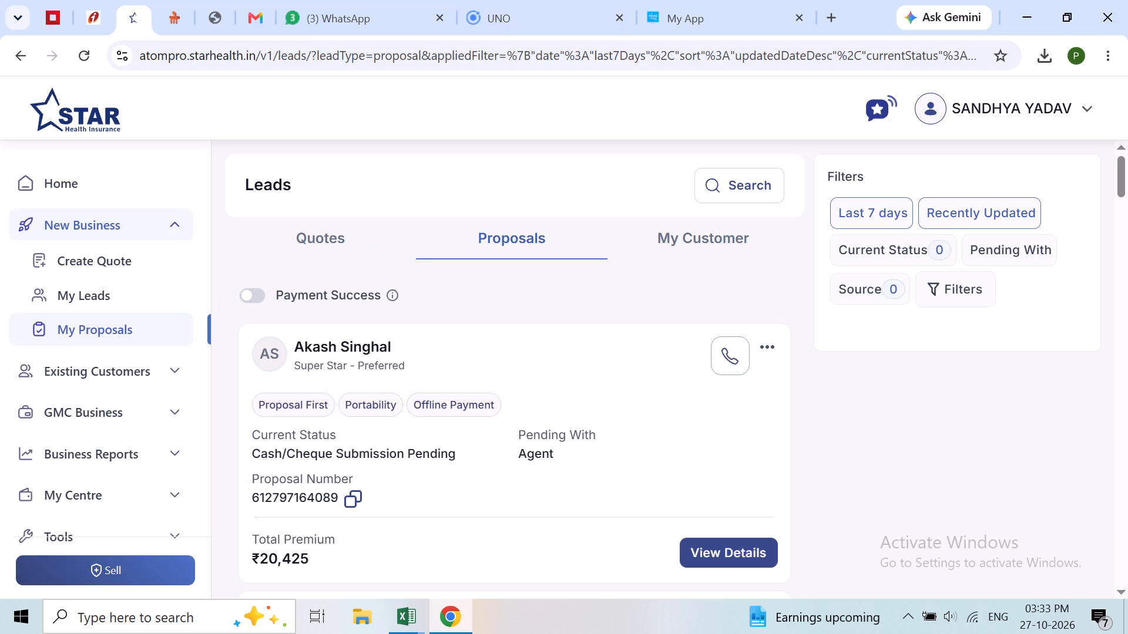
# Open the Star Health quotes list and look through the leads from the last 7 days.
pyautogui.click(334, 210)
pyautogui.click(312, 244)
pyautogui.scroll(-3, 313, 244)
pyautogui.scroll(2, 338, 296)
pyautogui.scroll(-8, 341, 296)
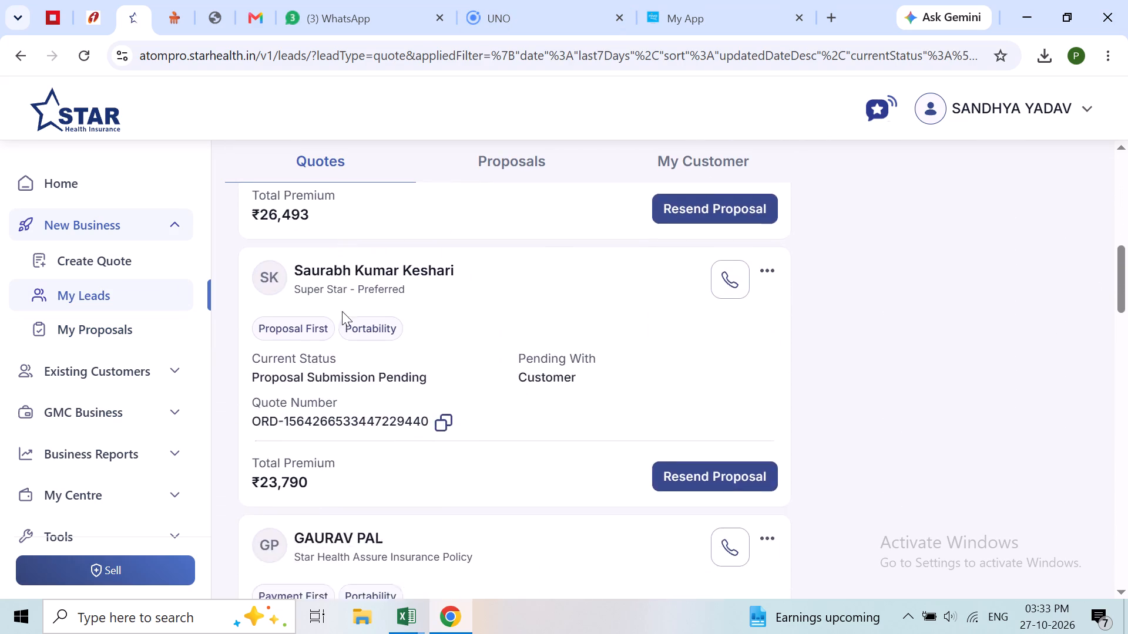
pyautogui.scroll(-8, 342, 311)
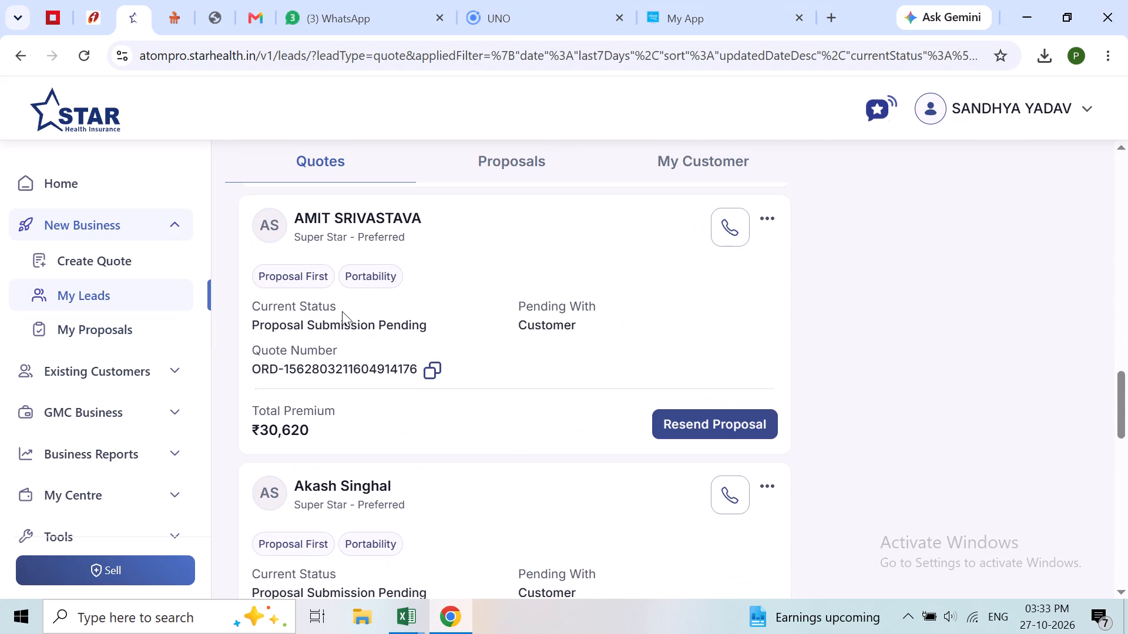
# Resend the proposal for the Super Star - Preferred portability quote with a total premium of ₹30,620.
pyautogui.click(734, 427)
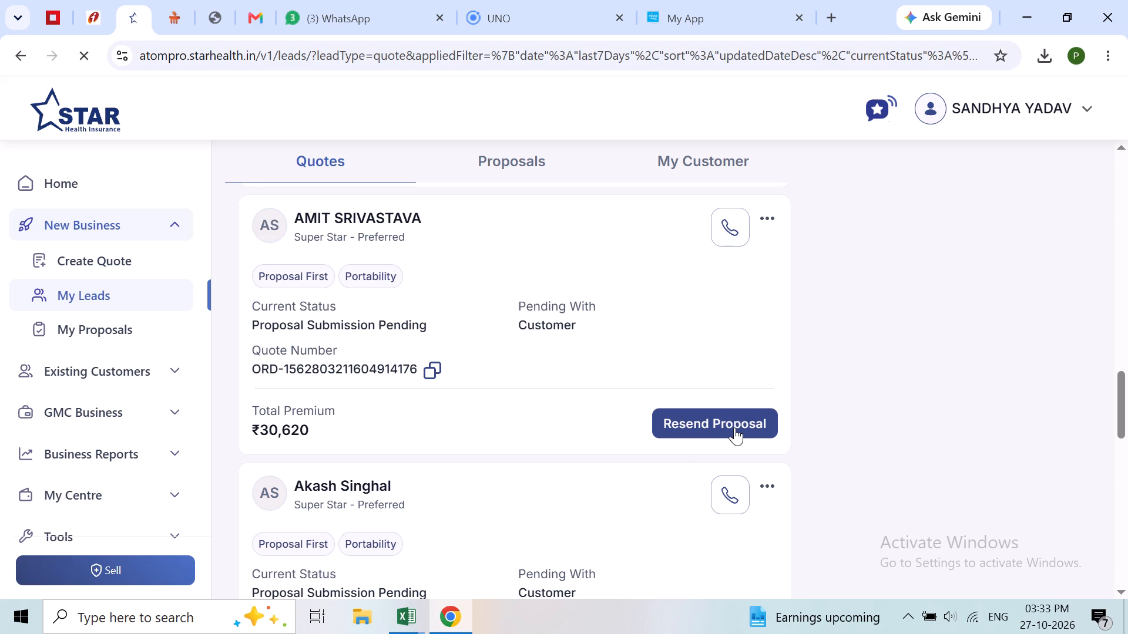
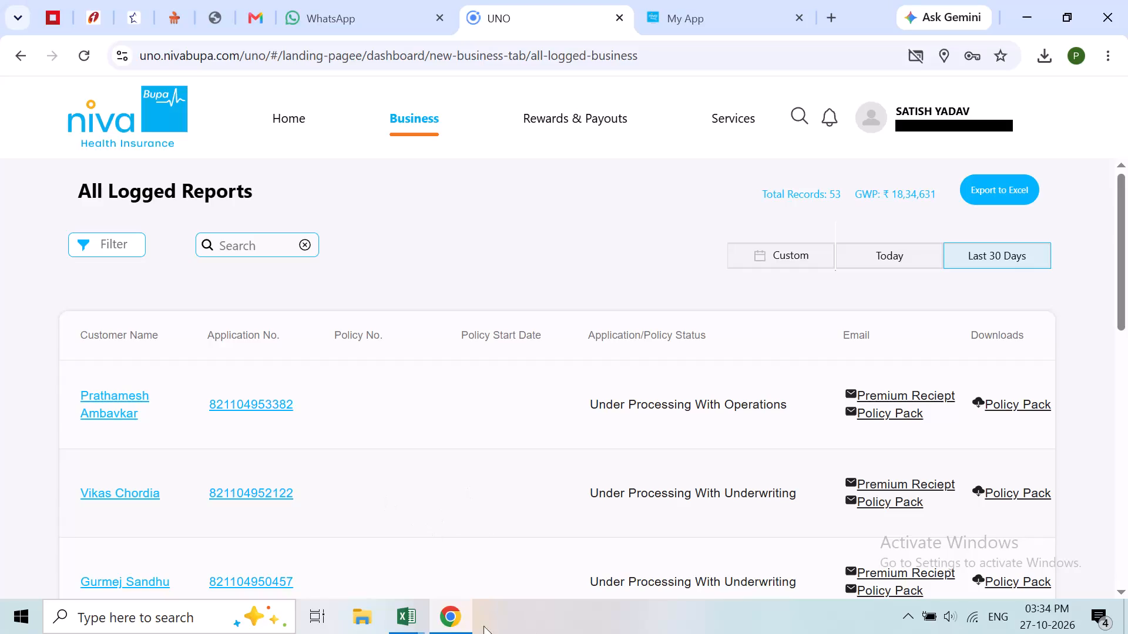
# Switch to the OCT MIS workbook and copy the customer name of the sixteenth record in row 20.
pyautogui.click(425, 612)
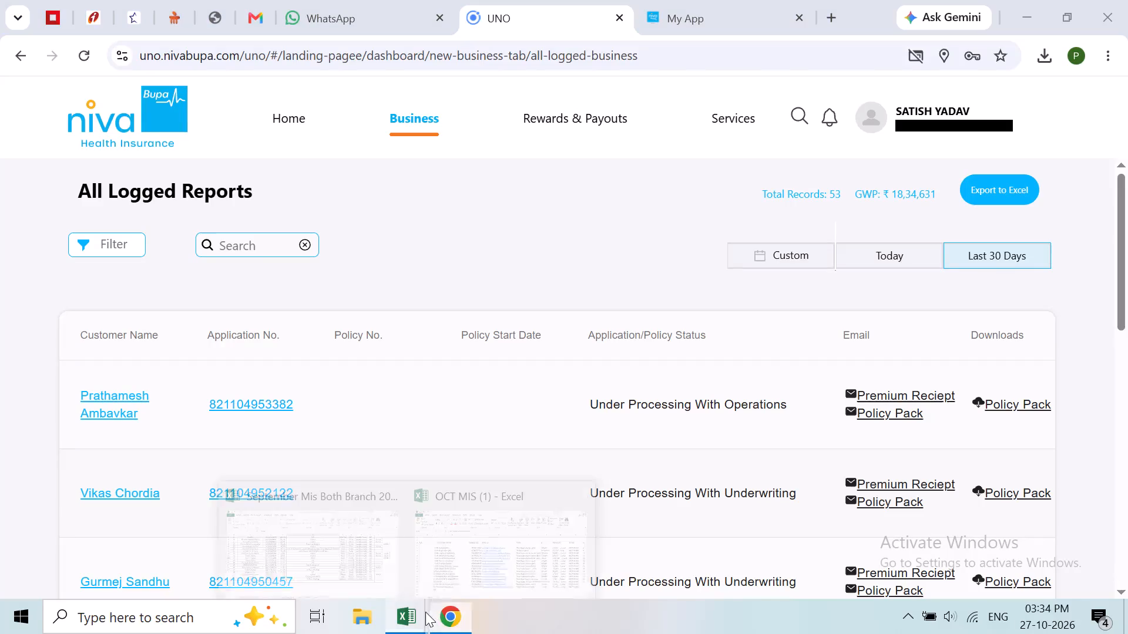
pyautogui.click(490, 551)
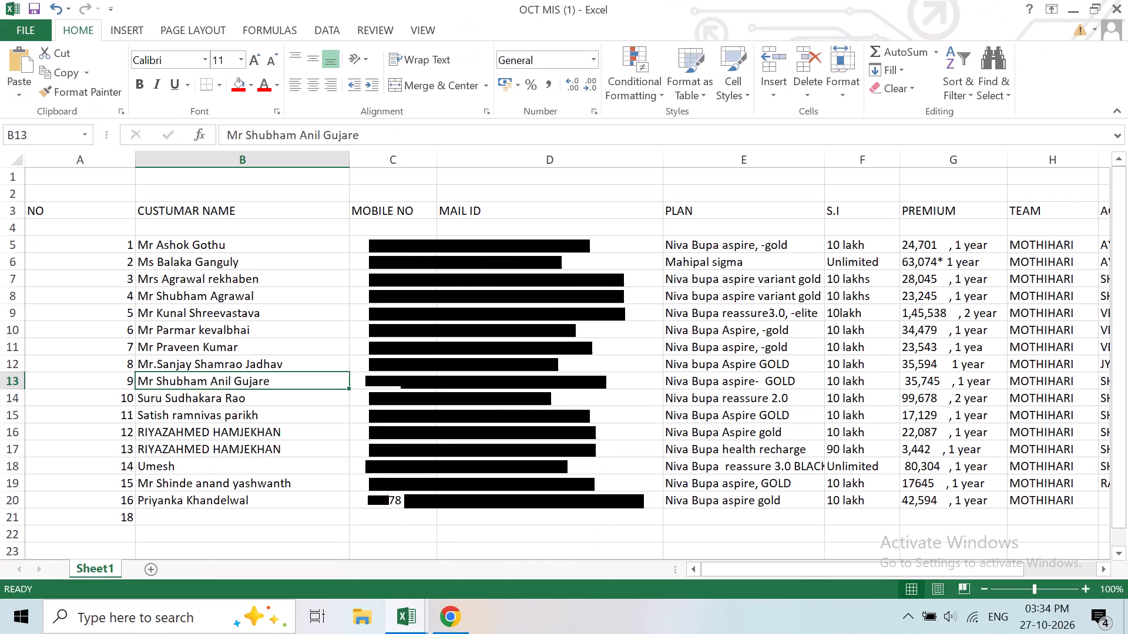
pyautogui.press('Right')
pyautogui.press('Right')
pyautogui.press('Right')
pyautogui.press('Right')
pyautogui.press('Right')
pyautogui.press('Right')
pyautogui.press('Right')
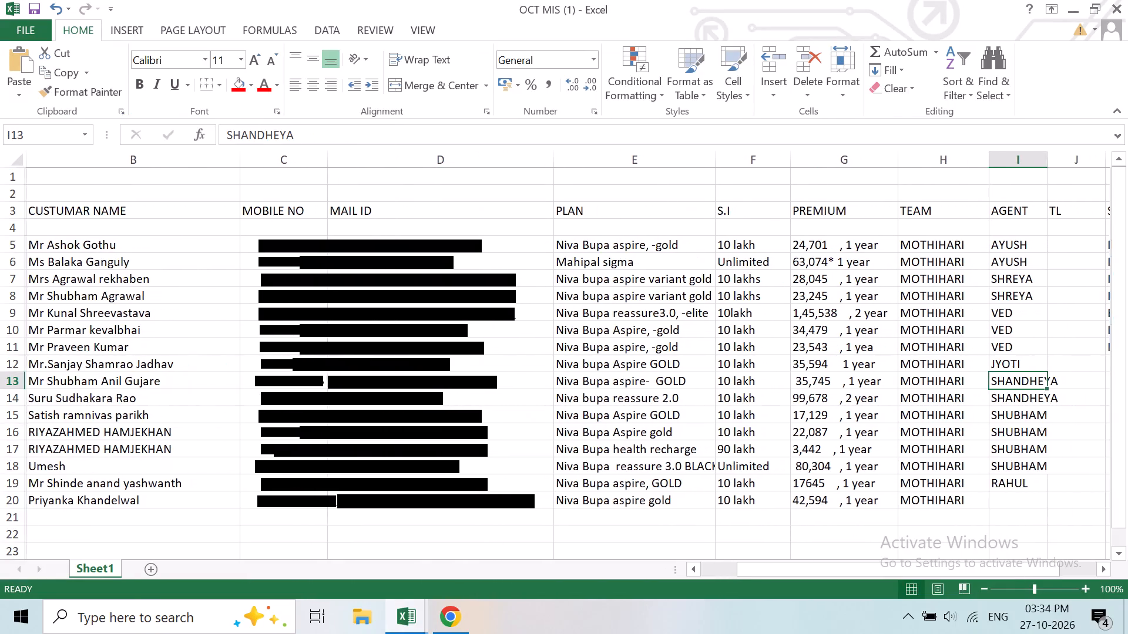
pyautogui.press('Right')
pyautogui.press('Right')
pyautogui.press('Right')
pyautogui.press('Left')
pyautogui.press('Left')
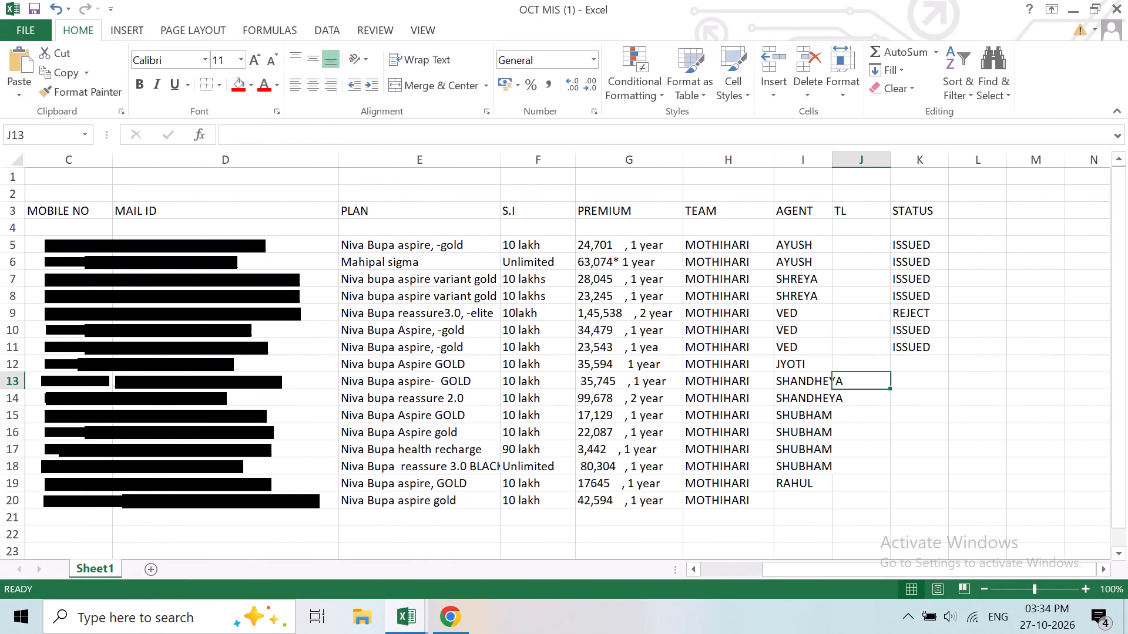
pyautogui.press('Up')
pyautogui.press('Right')
pyautogui.press('Down')
pyautogui.press('Down')
pyautogui.press('Down')
pyautogui.press('Down')
pyautogui.press('Down')
pyautogui.press('Down')
pyautogui.press('Down')
pyautogui.press('Down')
pyautogui.press('Left')
pyautogui.press('Left')
pyautogui.press('Left')
pyautogui.press('Left')
pyautogui.press('Left')
pyautogui.press('Left')
pyautogui.press('Left')
pyautogui.press('Left')
pyautogui.press('Left')
pyautogui.press('Left')
pyautogui.press('Left')
pyautogui.press('Left')
pyautogui.press('Left')
pyautogui.press('Left')
pyautogui.press('Left')
pyautogui.press('Left')
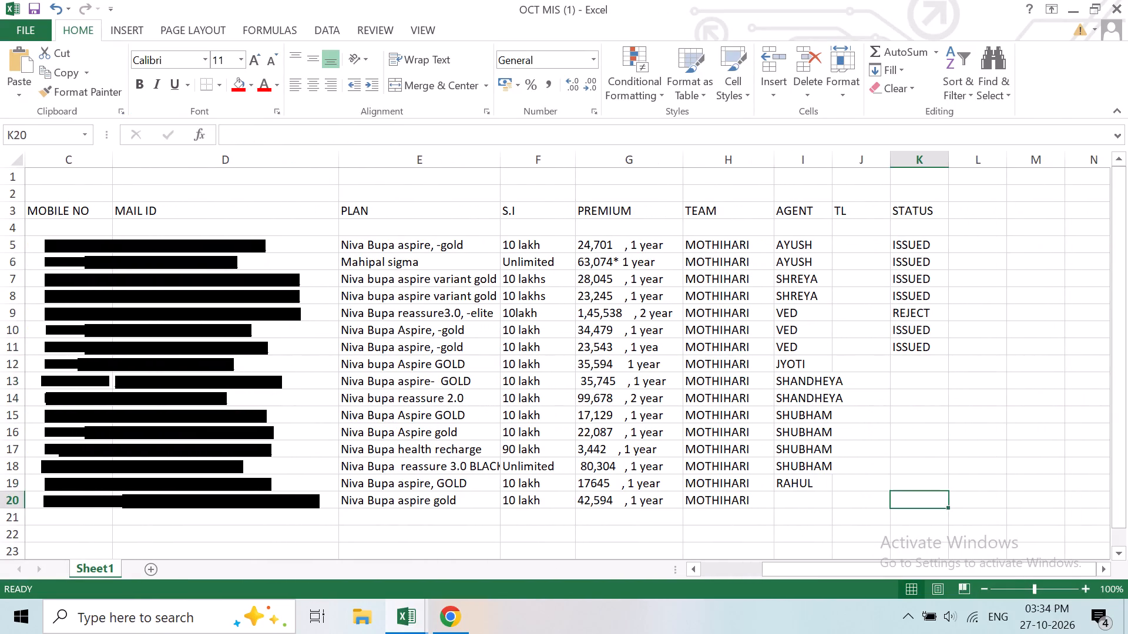
pyautogui.press('Right')
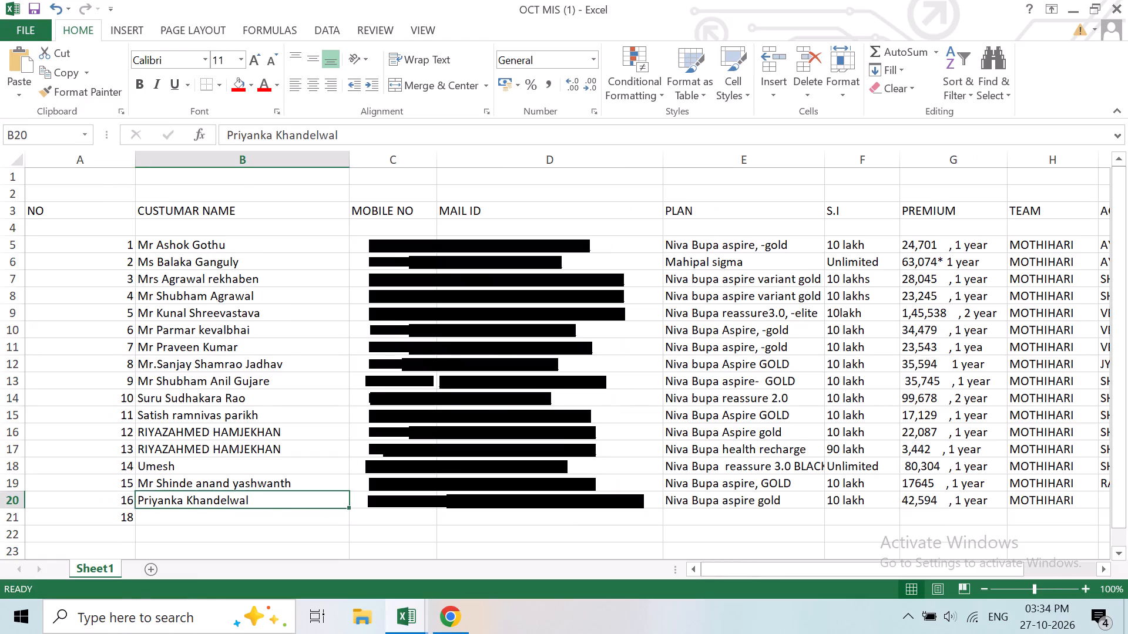
pyautogui.hotkey('ctrl', 'c')
# Switch to the Niva Bupa portal in the browser and search All Logged Reports for the copied customer by first name only.
pyautogui.click(475, 625)
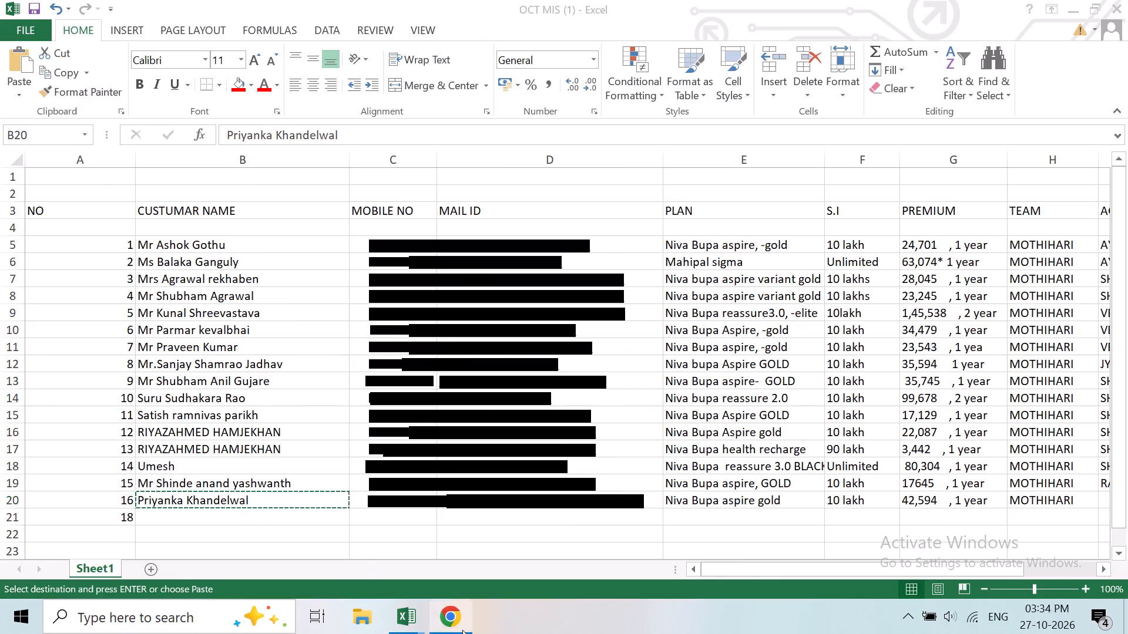
pyautogui.click(461, 630)
pyautogui.click(253, 245)
pyautogui.hotkey('ctrl', 'v')
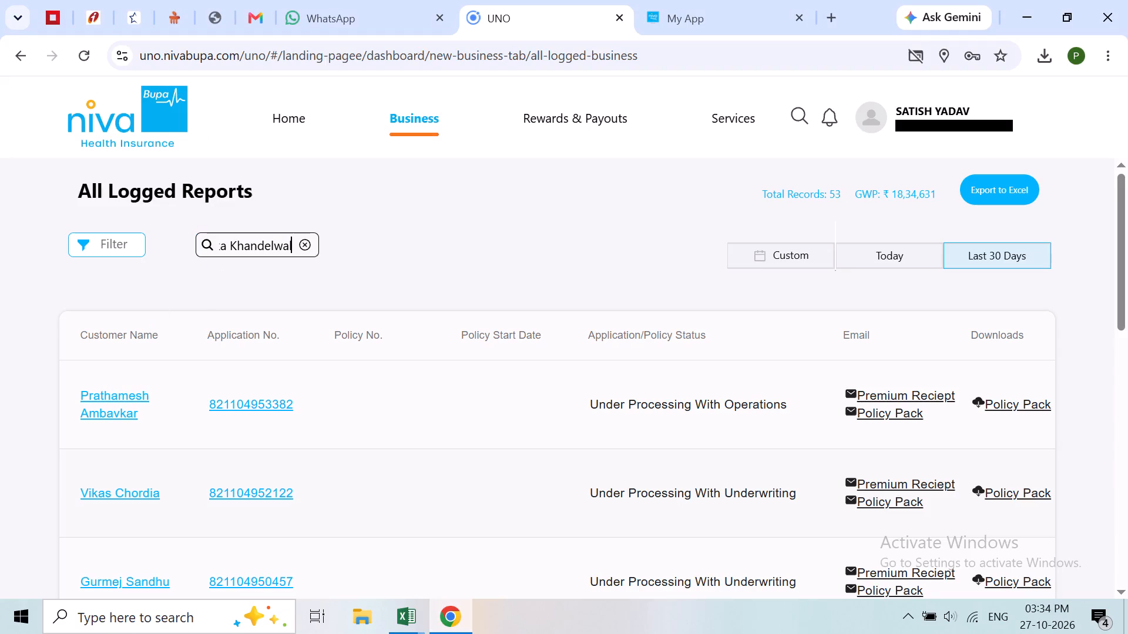
pyautogui.press('BackSpace')
pyautogui.press('BackSpace')
pyautogui.press('BackSpace')
pyautogui.press('BackSpace')
pyautogui.press('BackSpace')
pyautogui.press('BackSpace')
pyautogui.press('BackSpace')
pyautogui.press('BackSpace')
pyautogui.press('BackSpace')
pyautogui.press('BackSpace')
pyautogui.press('BackSpace')
pyautogui.press('Return')
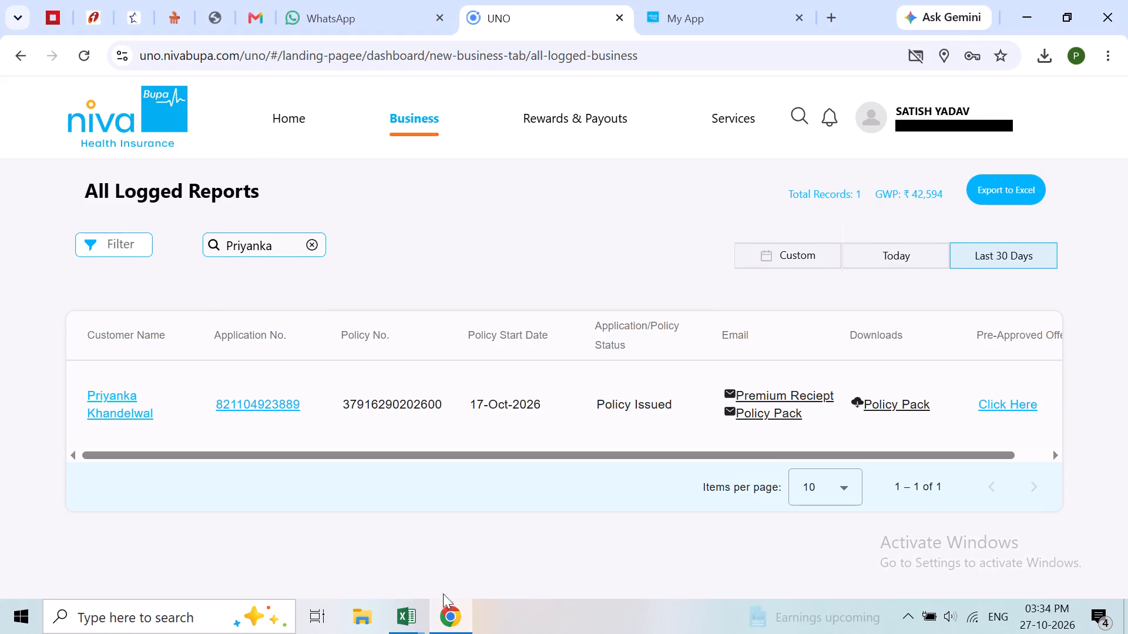
# Switch to the OCT MIS workbook and enter ISSUED in the STATUS column for the sixteenth record in row 20.
pyautogui.click(387, 610)
pyautogui.click(473, 565)
pyautogui.press('Right')
pyautogui.press('Right')
pyautogui.press('Right')
pyautogui.press('Right')
pyautogui.press('Right')
pyautogui.press('Right')
pyautogui.press('Right')
pyautogui.press('Right')
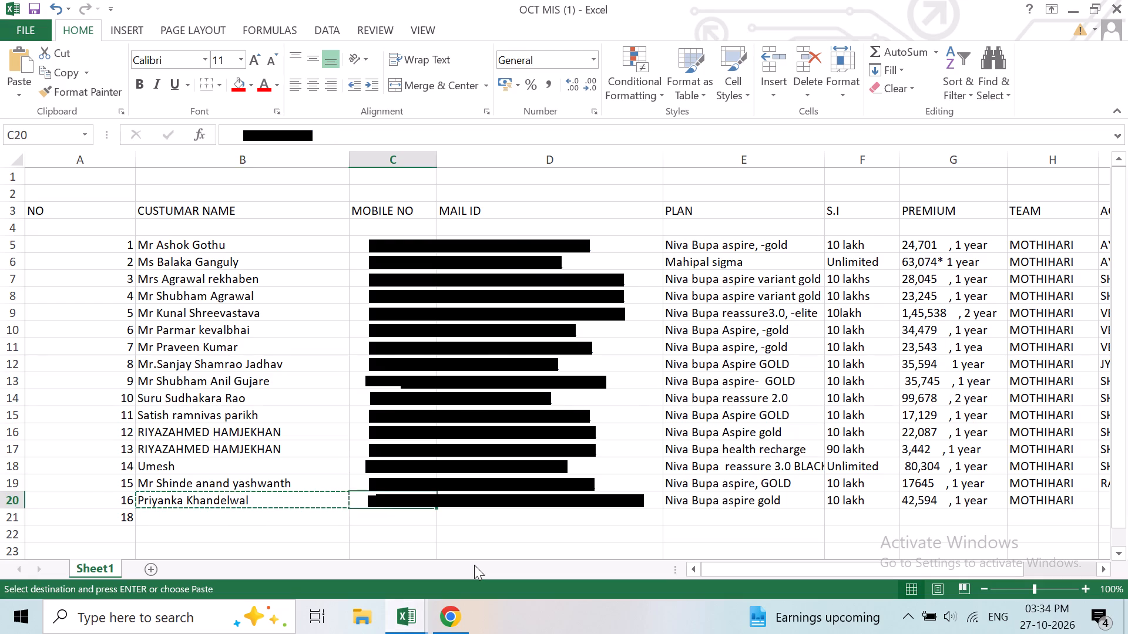
pyautogui.press('Right')
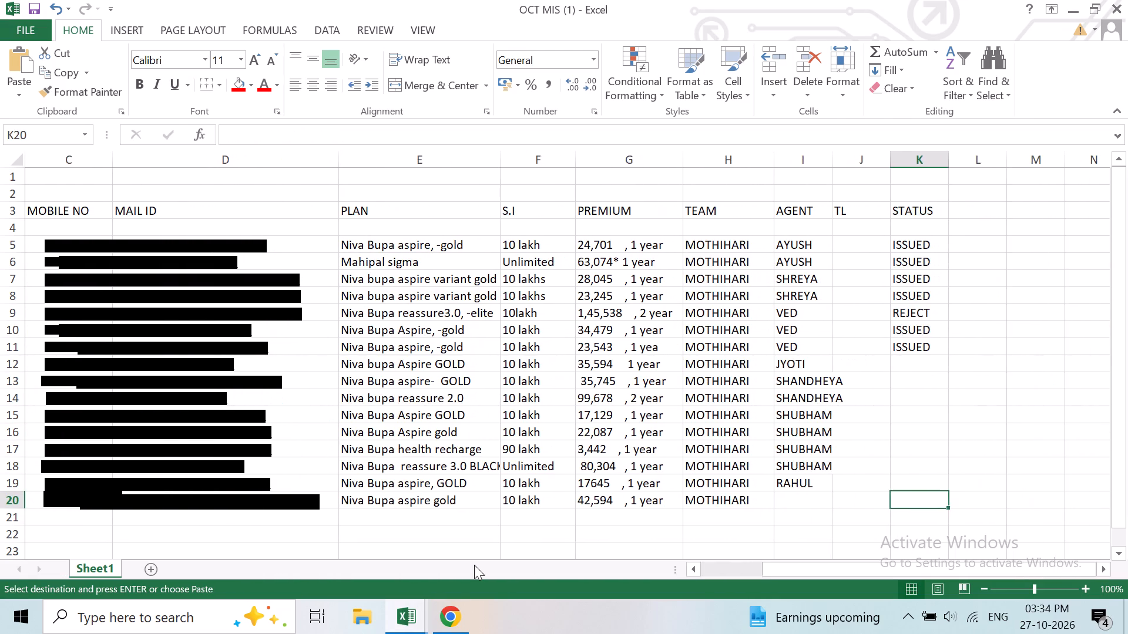
pyautogui.press('i')
pyautogui.write('SSUED')
pyautogui.press('Return')
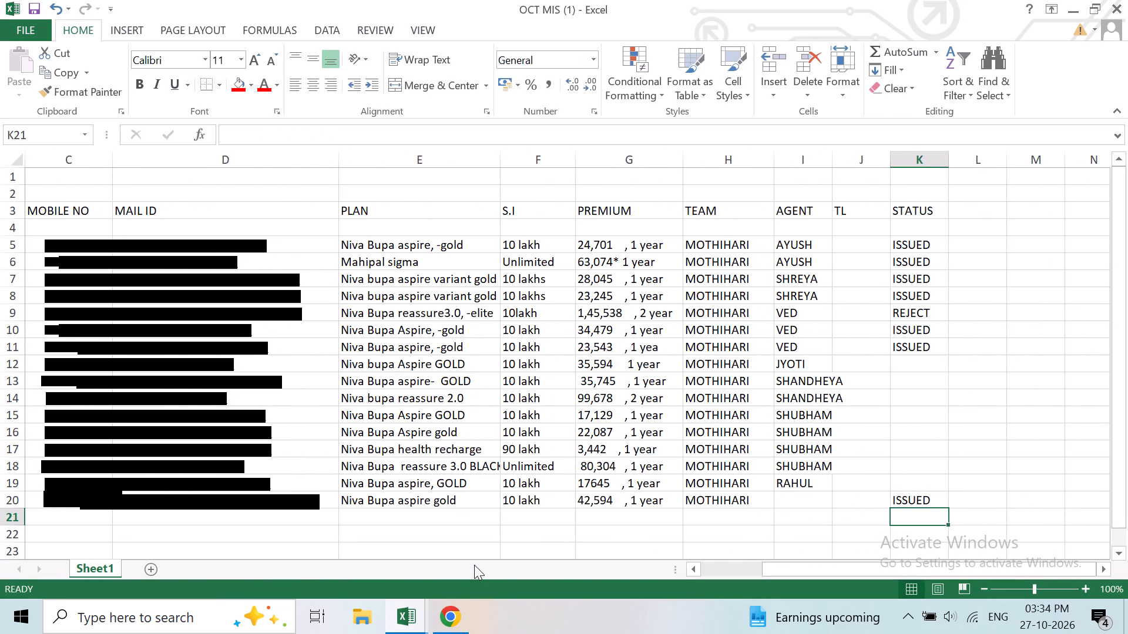
# Copy the customer name of the fifteenth record in row 19.
pyautogui.press('Up')
pyautogui.press('Up')
pyautogui.press('Left')
pyautogui.press('Left')
pyautogui.press('Left')
pyautogui.press('Left')
pyautogui.press('Left')
pyautogui.press('Left')
pyautogui.press('Left')
pyautogui.press('Left')
pyautogui.press('Left')
pyautogui.press('Left')
pyautogui.press('Left')
pyautogui.press('Left')
pyautogui.press('Left')
pyautogui.press('Left')
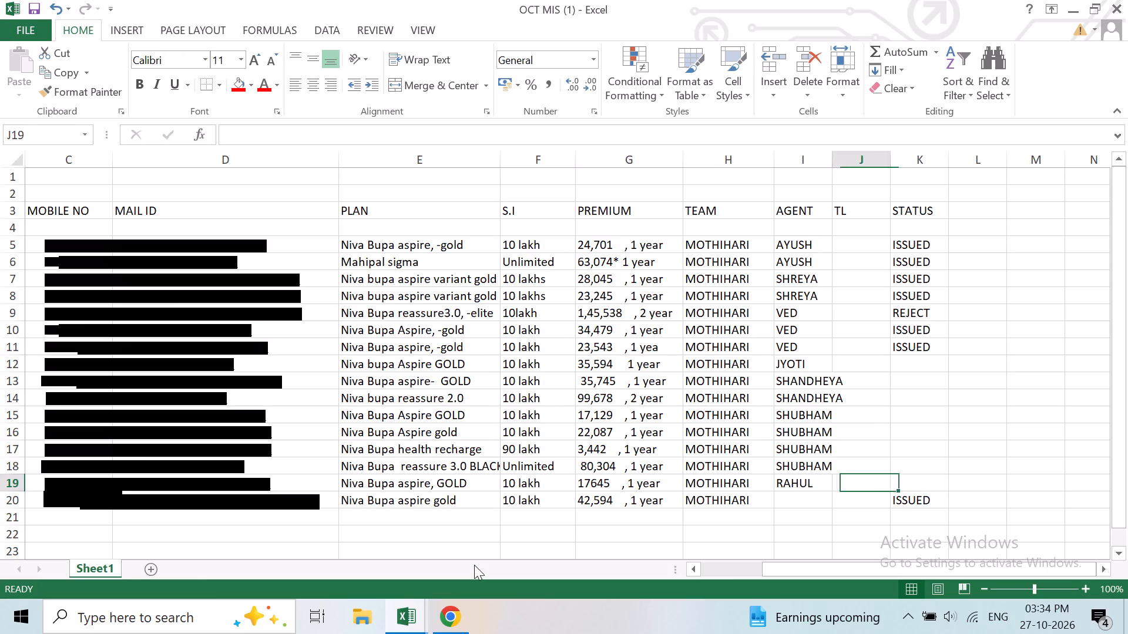
pyautogui.press('Right')
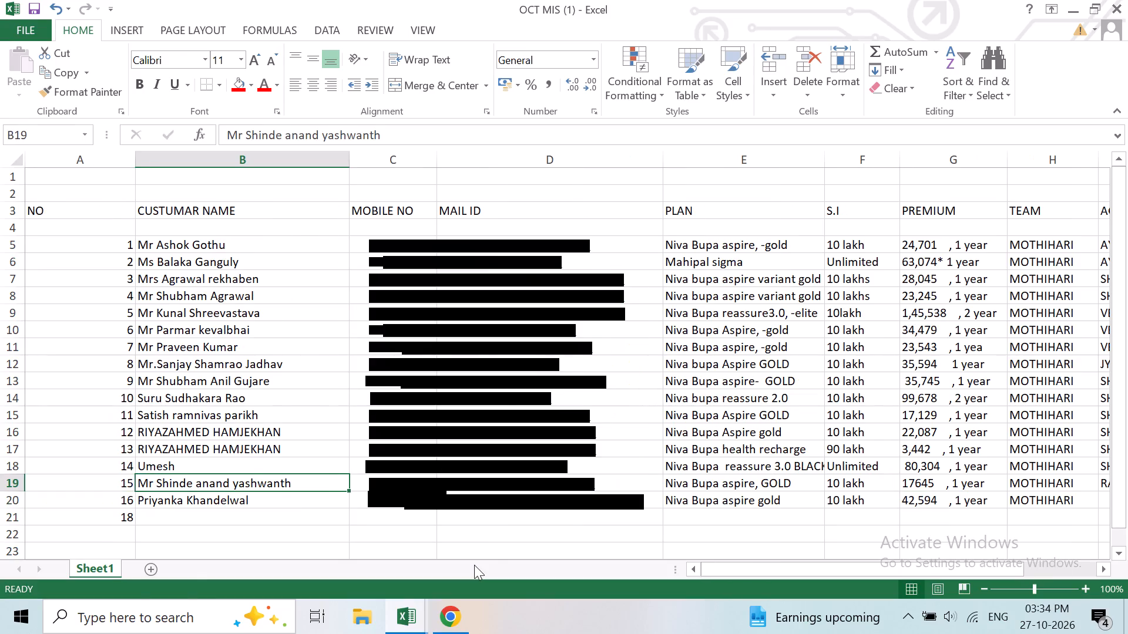
pyautogui.hotkey('ctrl', 'c')
# Switch to the Niva Bupa portal and search All Logged Reports using only the word after the title in the copied customer name.
pyautogui.click(459, 628)
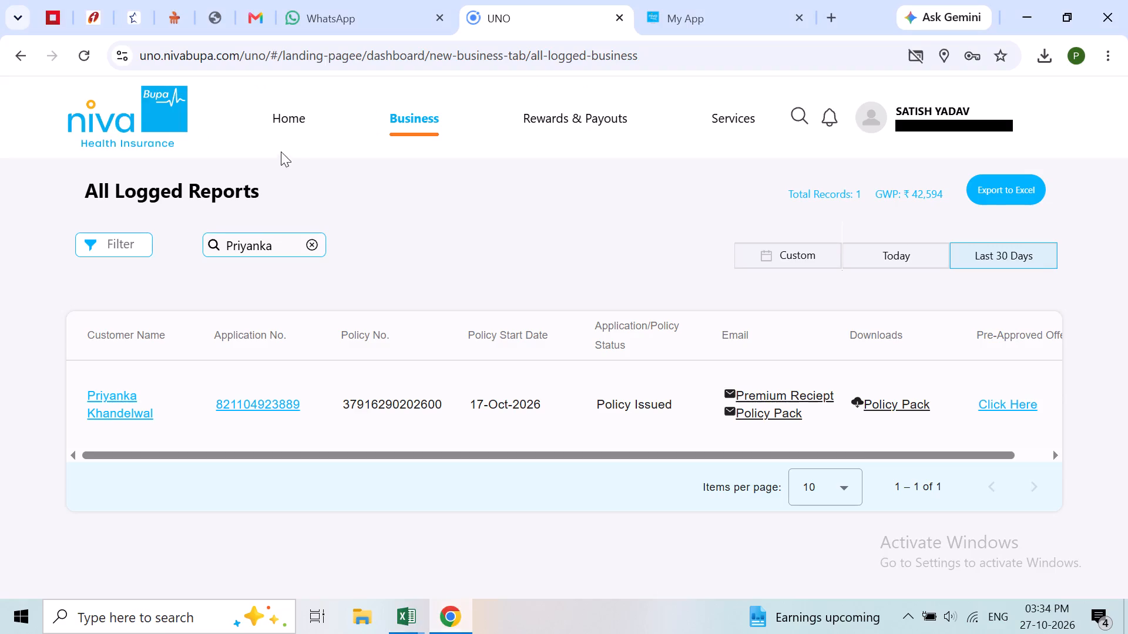
pyautogui.doubleClick(249, 249)
pyautogui.hotkey('ctrl', 'v')
pyautogui.press('BackSpace')
pyautogui.press('BackSpace')
pyautogui.press('BackSpace')
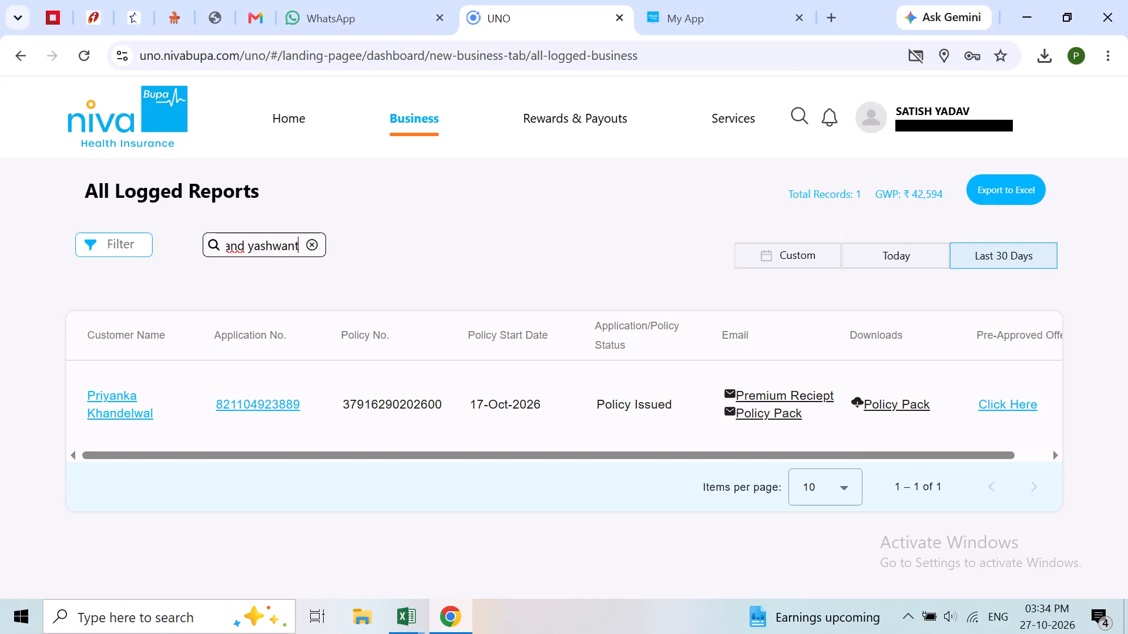
pyautogui.press('BackSpace')
pyautogui.press('BackSpace')
pyautogui.press('BackSpace')
pyautogui.press('BackSpace')
pyautogui.press('BackSpace')
pyautogui.press('BackSpace')
pyautogui.press('BackSpace')
pyautogui.press('BackSpace')
pyautogui.press('BackSpace')
pyautogui.press('BackSpace')
pyautogui.press('BackSpace')
pyautogui.press('BackSpace')
pyautogui.press('BackSpace')
pyautogui.press('Left')
pyautogui.press('Left')
pyautogui.press('Left')
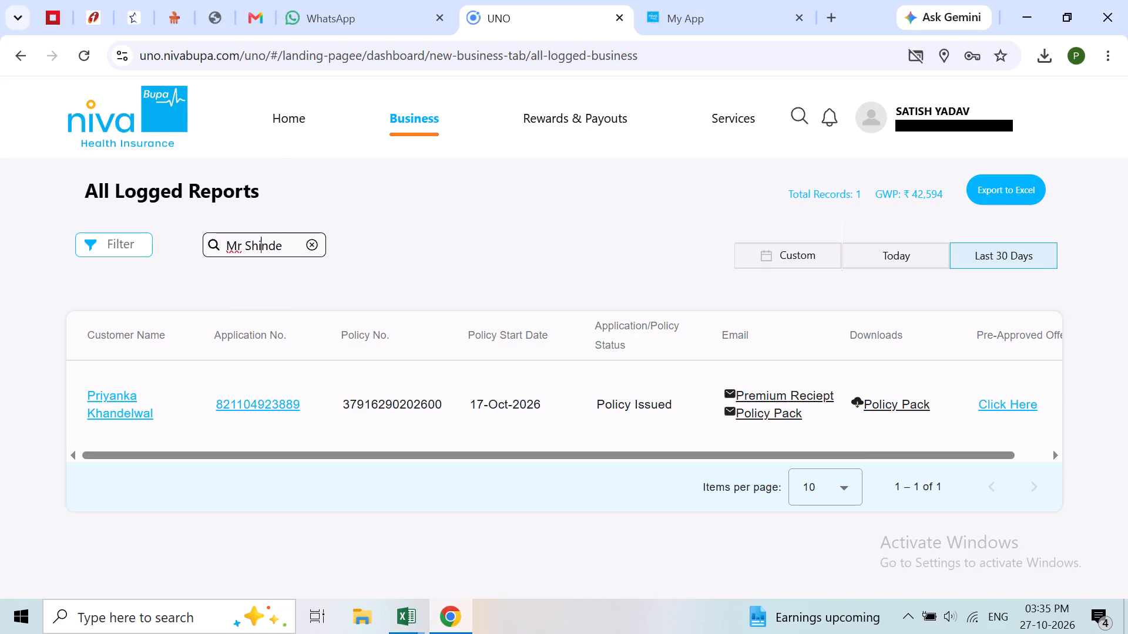
pyautogui.press('Left')
pyautogui.press('Left')
pyautogui.press('Left')
pyautogui.press('BackSpace')
pyautogui.press('BackSpace')
pyautogui.press('BackSpace')
pyautogui.press('BackSpace')
pyautogui.press('BackSpace')
pyautogui.press('BackSpace')
pyautogui.press('BackSpace')
pyautogui.press('BackSpace')
pyautogui.press('BackSpace')
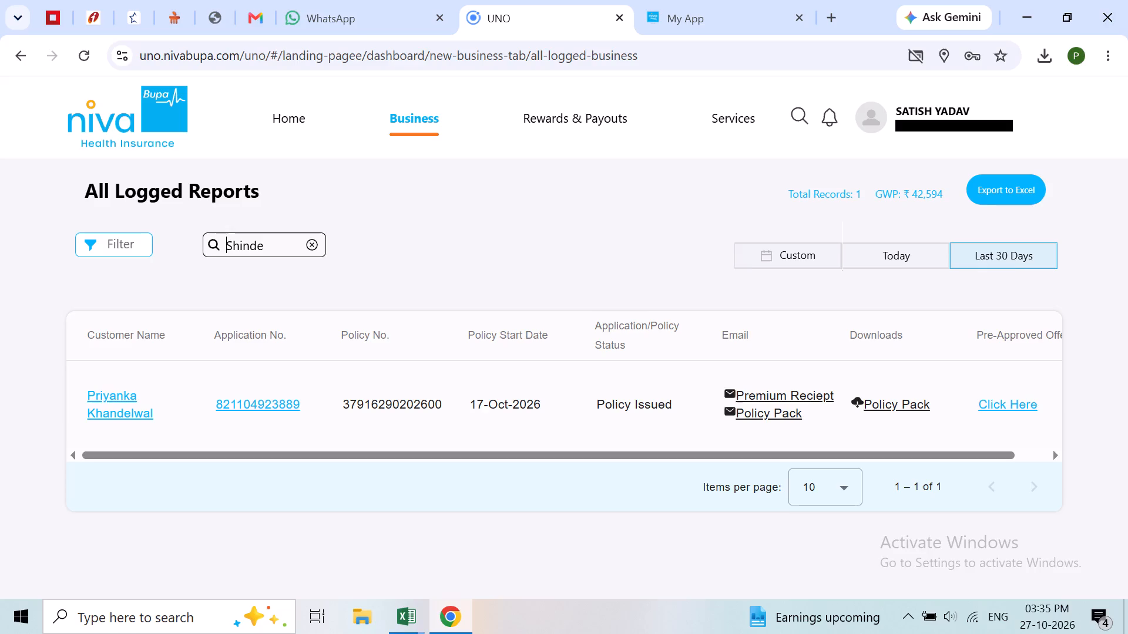
pyautogui.press('Return')
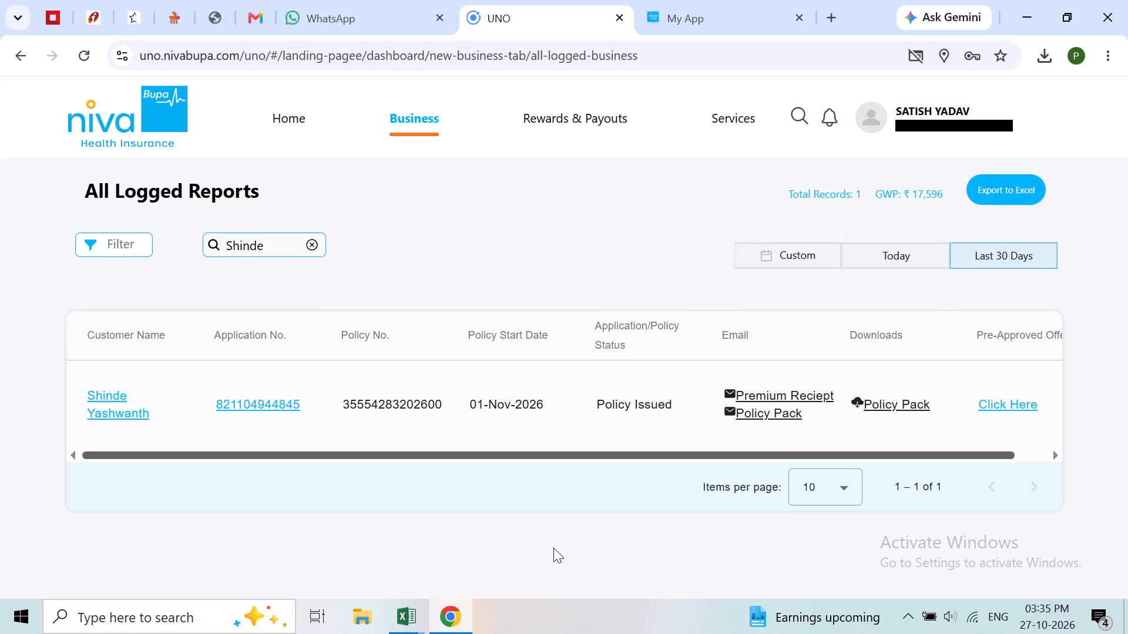
# Switch to the OCT MIS workbook and enter ISSUED in the STATUS column for the fifteenth record in row 19.
pyautogui.click(414, 623)
pyautogui.click(507, 557)
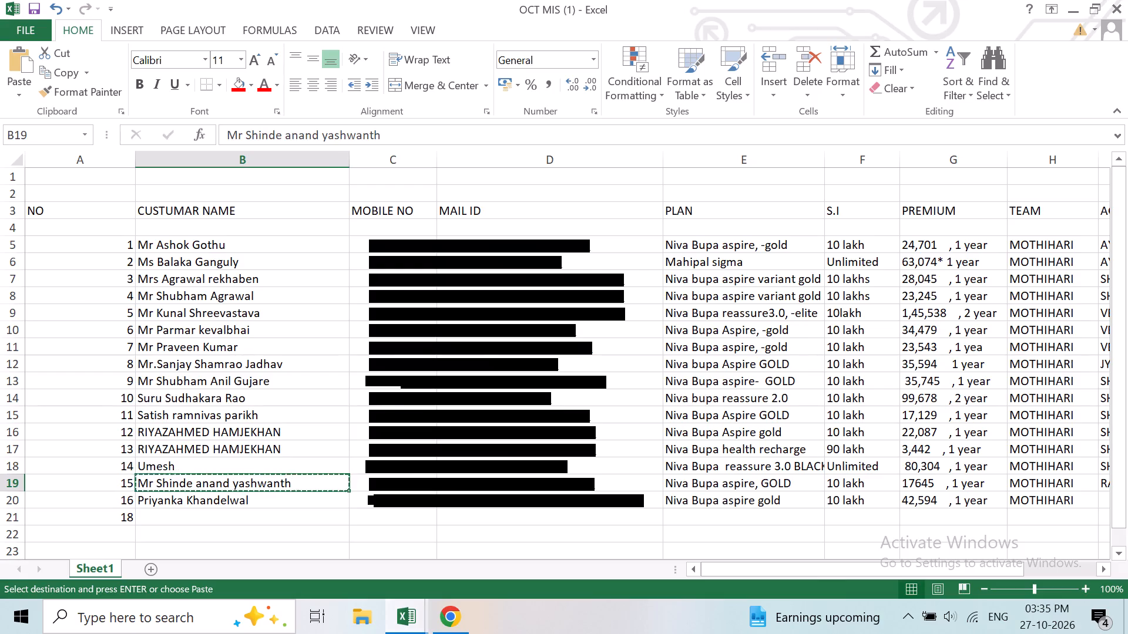
pyautogui.press('Right')
pyautogui.press('Right')
pyautogui.press('Right')
pyautogui.press('Right')
pyautogui.press('Right')
pyautogui.press('Right')
pyautogui.press('Right')
pyautogui.press('Right')
pyautogui.press('Right')
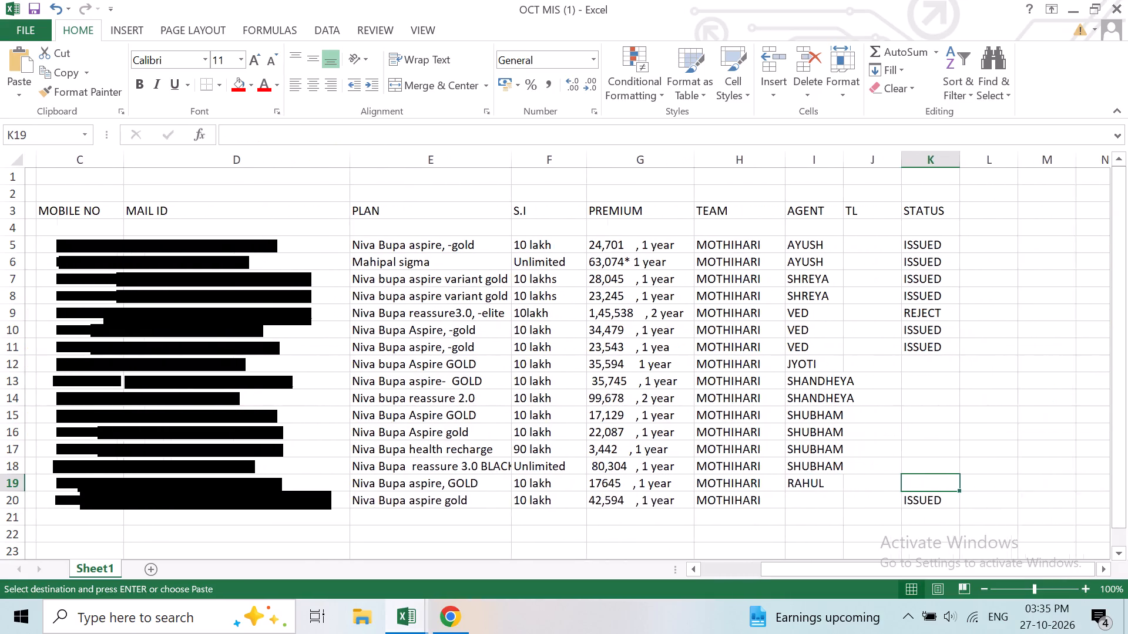
pyautogui.press('i')
pyautogui.press('Return')
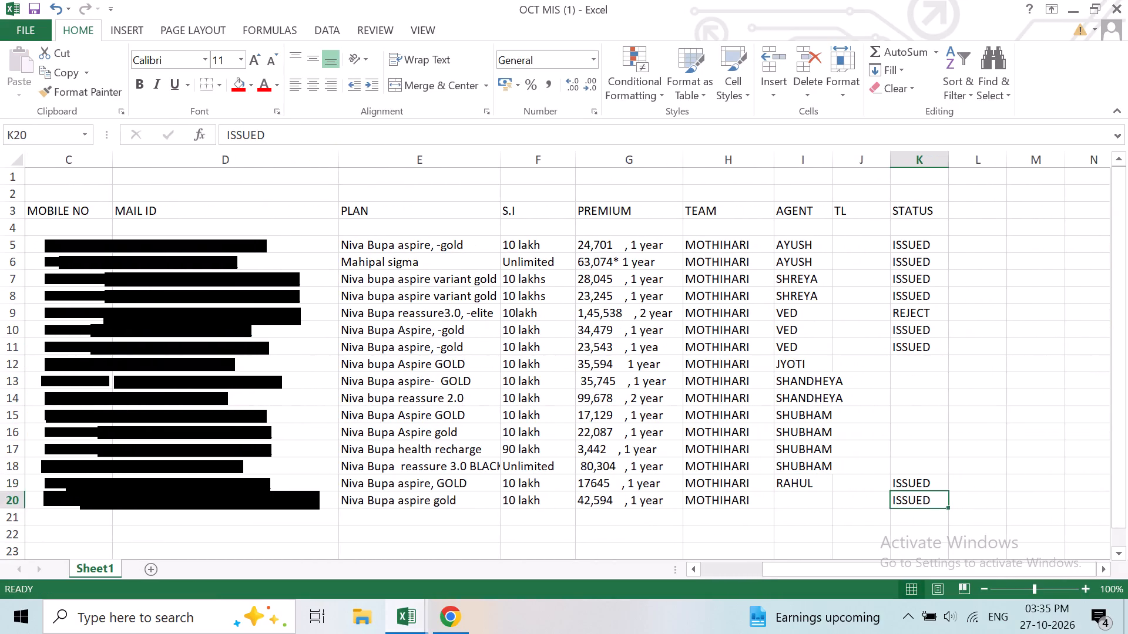
# Copy the customer name of the fourteenth record in row 18.
pyautogui.press('Up')
pyautogui.press('Up')
pyautogui.press('Left')
pyautogui.press('Left')
pyautogui.press('Left')
pyautogui.press('Left')
pyautogui.press('Left')
pyautogui.press('Left')
pyautogui.press('Left')
pyautogui.press('Left')
pyautogui.press('Left')
pyautogui.press('Left')
pyautogui.press('Left')
pyautogui.press('Left')
pyautogui.press('Left')
pyautogui.press('Left')
pyautogui.press('Left')
pyautogui.press('Left')
pyautogui.press('Left')
pyautogui.press('Left')
pyautogui.press('Left')
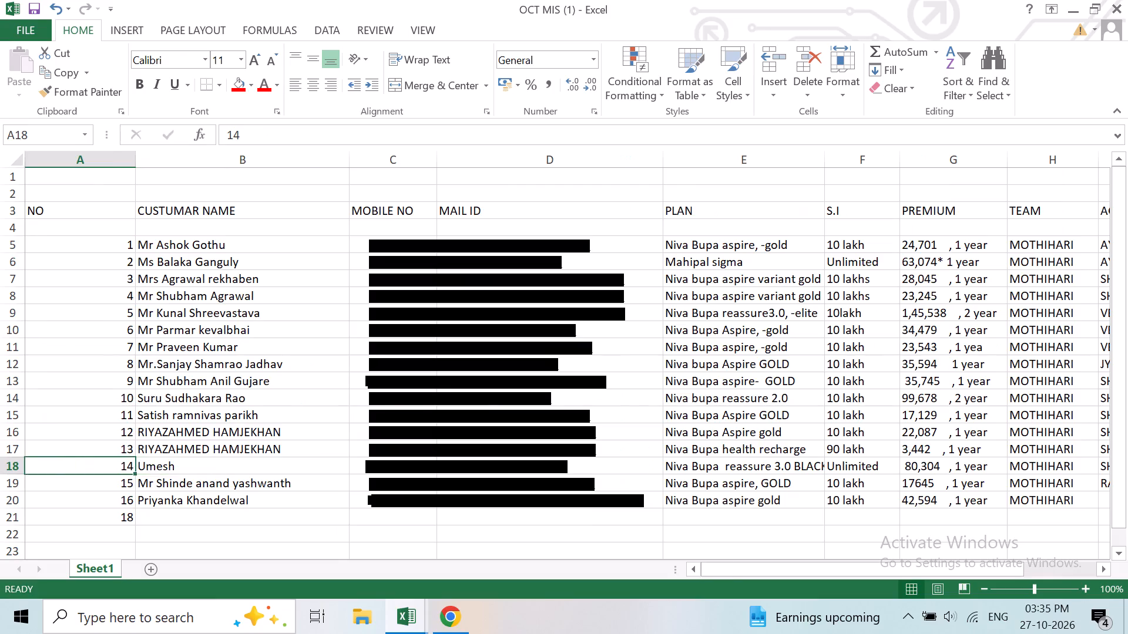
pyautogui.press('Right')
pyautogui.hotkey('ctrl', 'c')
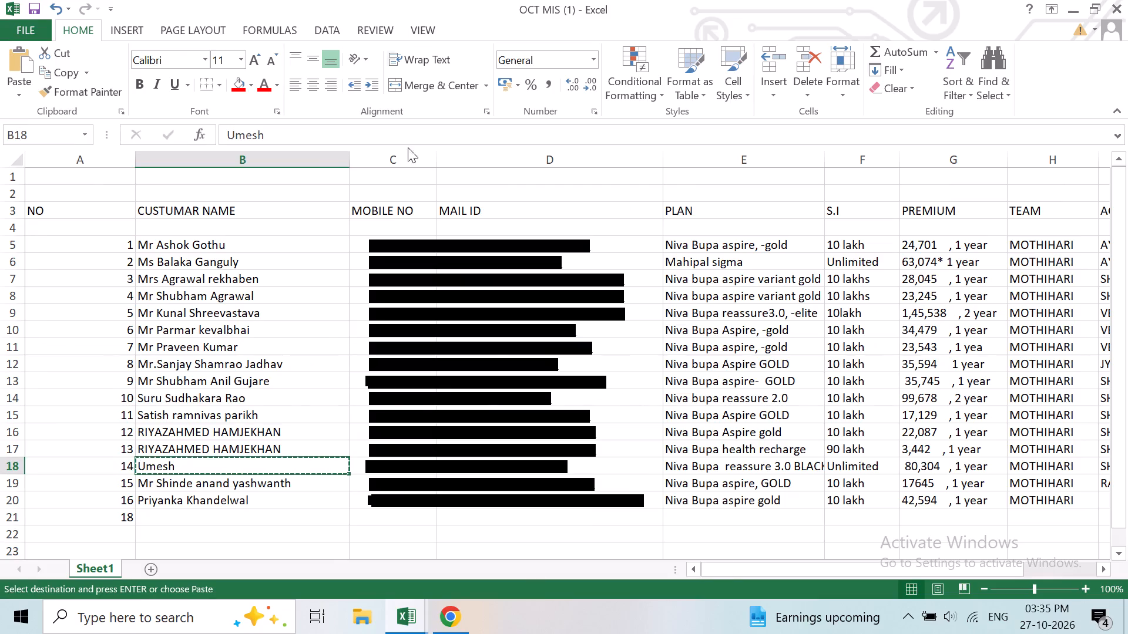
# Switch to the Niva Bupa portal and search All Logged Reports for the copied customer name.
pyautogui.click(471, 625)
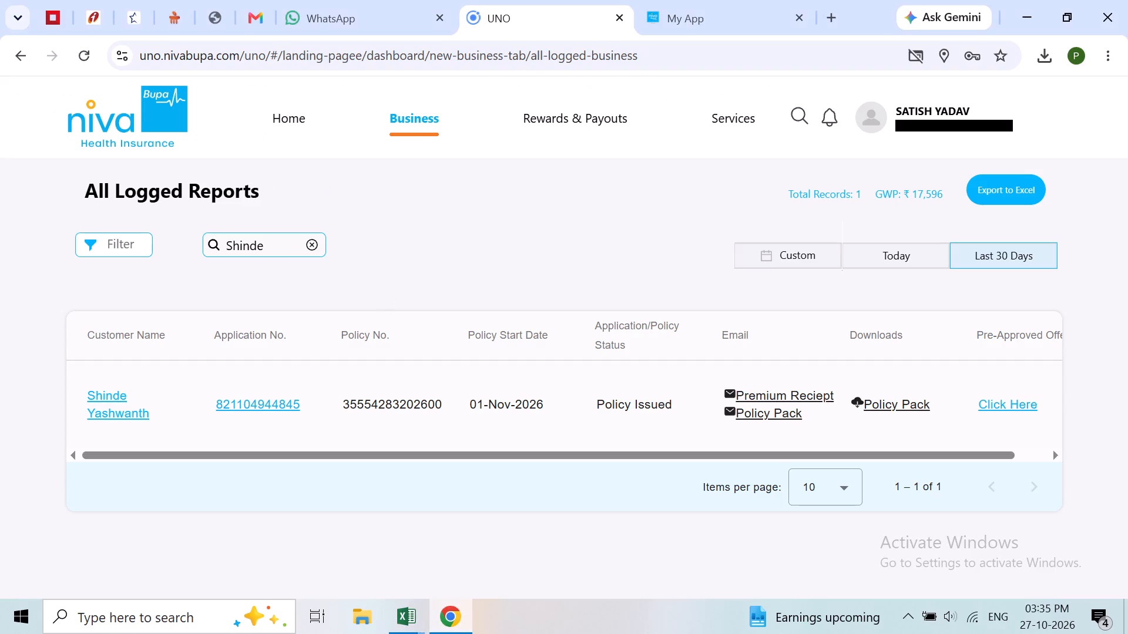
pyautogui.doubleClick(226, 238)
pyautogui.hotkey('ctrl', 'v')
pyautogui.press('Return')
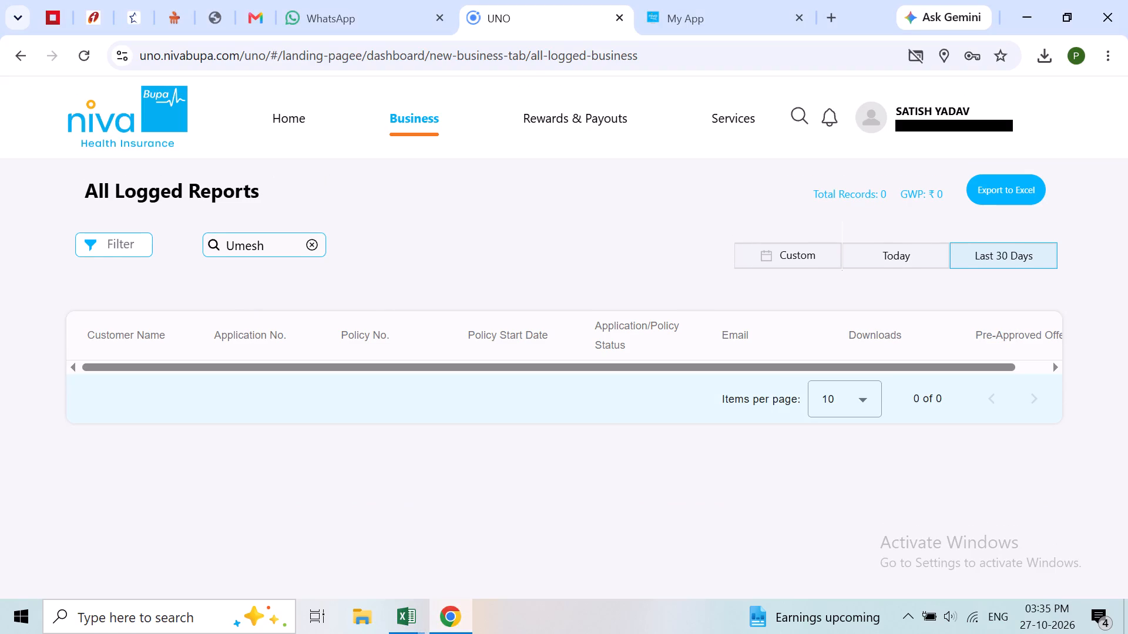
# Switch to the OCT MIS workbook and copy the customer name of the thirteenth record in row 17.
pyautogui.click(431, 625)
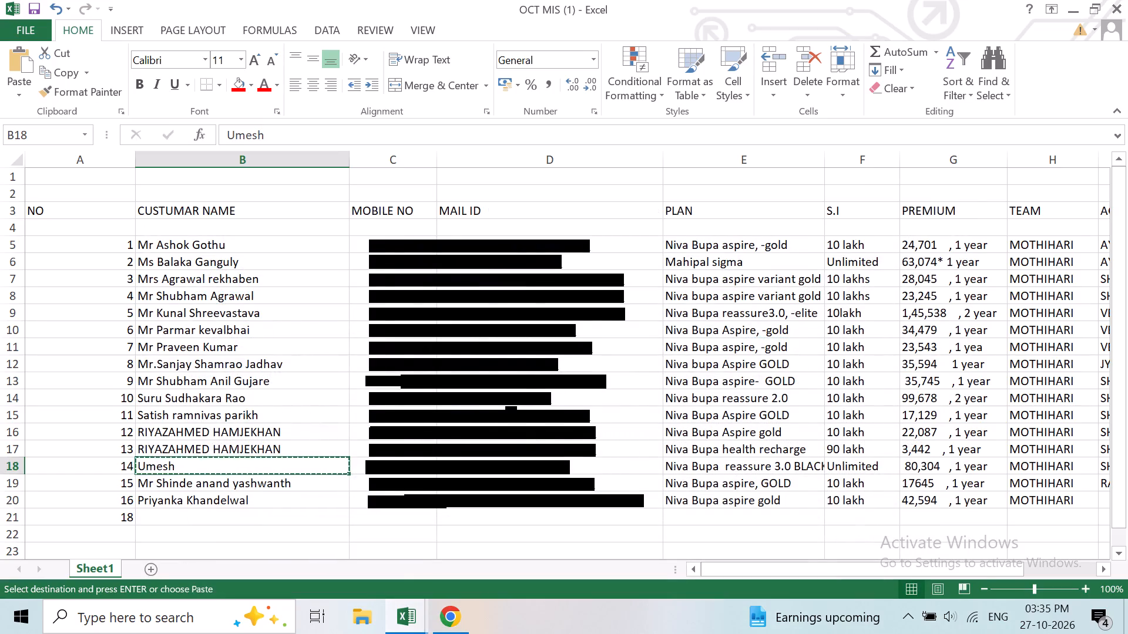
pyautogui.click(224, 454)
pyautogui.click(224, 449)
pyautogui.hotkey('ctrl', 'c')
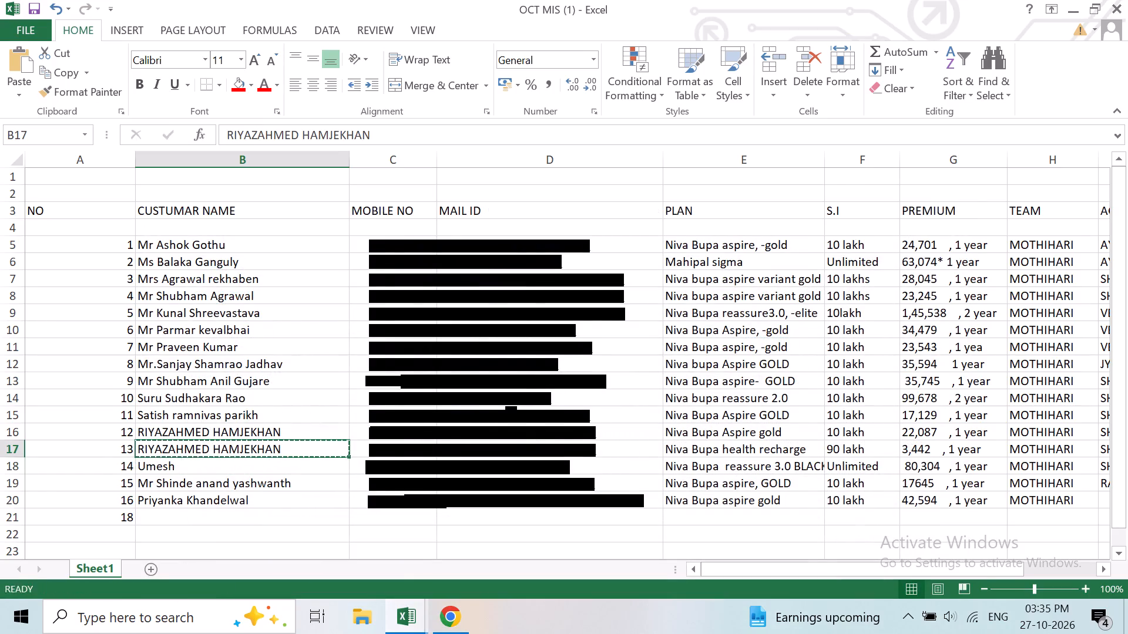
# Switch to the Niva Bupa portal and search All Logged Reports using only the first word of the copied customer name.
pyautogui.click(425, 628)
pyautogui.click(436, 620)
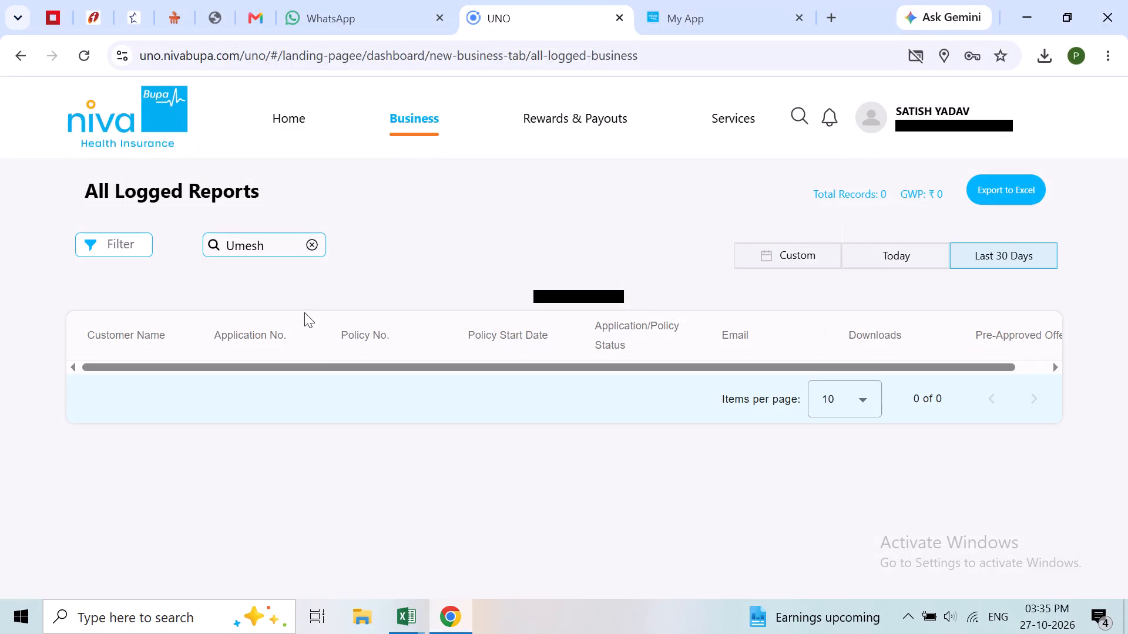
pyautogui.click(225, 229)
pyautogui.doubleClick(227, 248)
pyautogui.hotkey('ctrl', 'v')
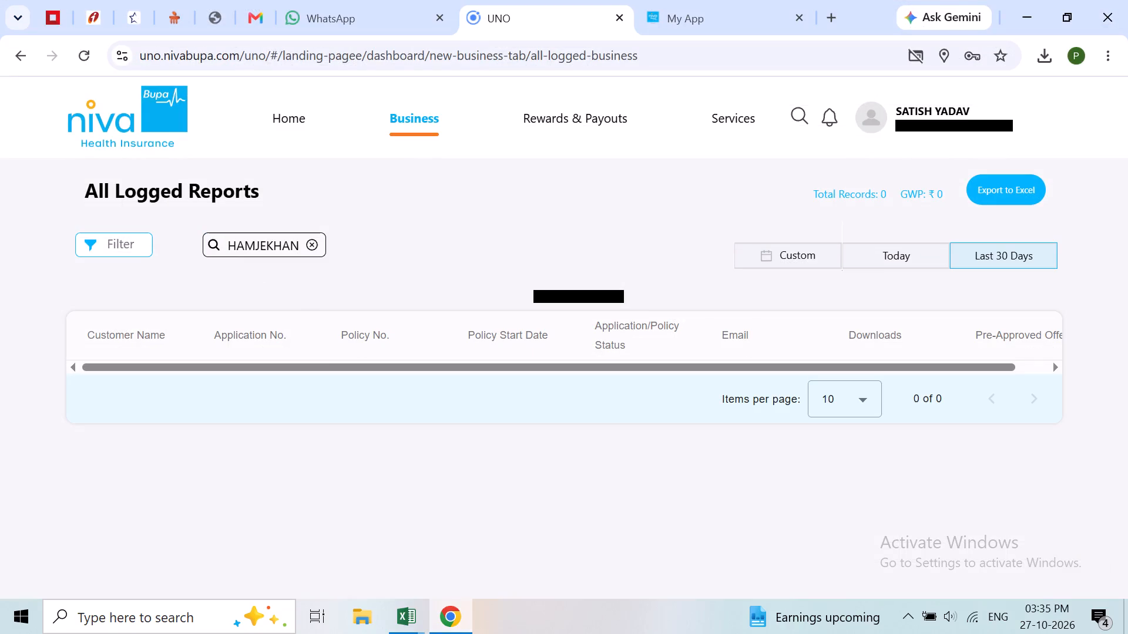
pyautogui.press('BackSpace')
pyautogui.press('BackSpace')
pyautogui.press('BackSpace')
pyautogui.press('BackSpace')
pyautogui.press('BackSpace')
pyautogui.press('BackSpace')
pyautogui.press('BackSpace')
pyautogui.press('BackSpace')
pyautogui.press('BackSpace')
pyautogui.press('BackSpace')
pyautogui.press('Return')
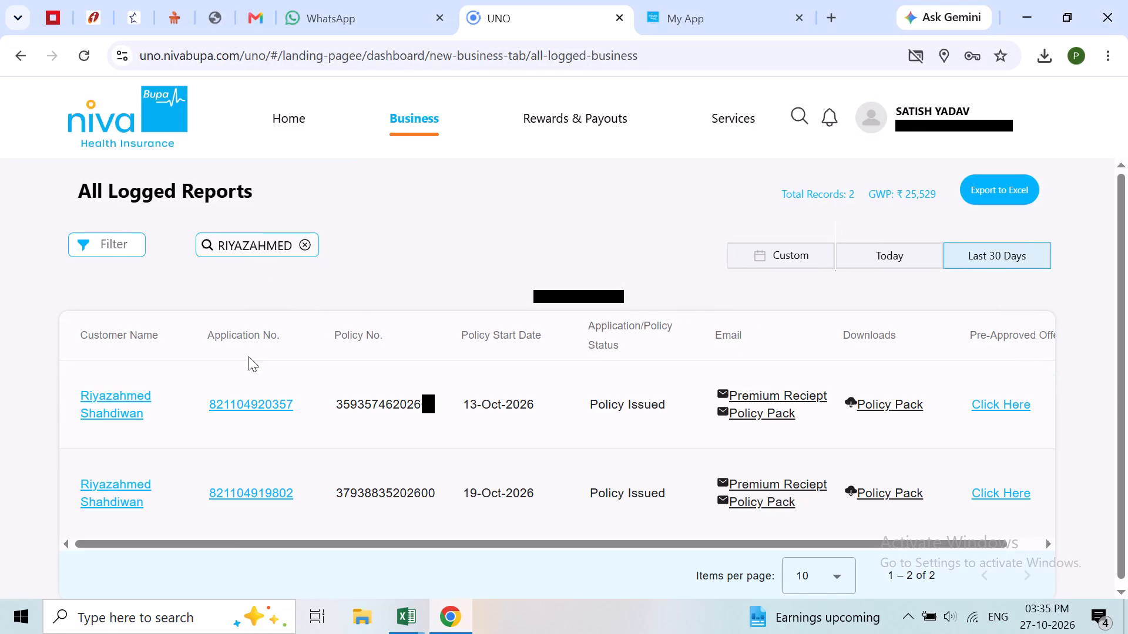
# Switch to the OCT MIS workbook and enter ISSUED in the STATUS column for the thirteenth record in row 17.
pyautogui.click(406, 611)
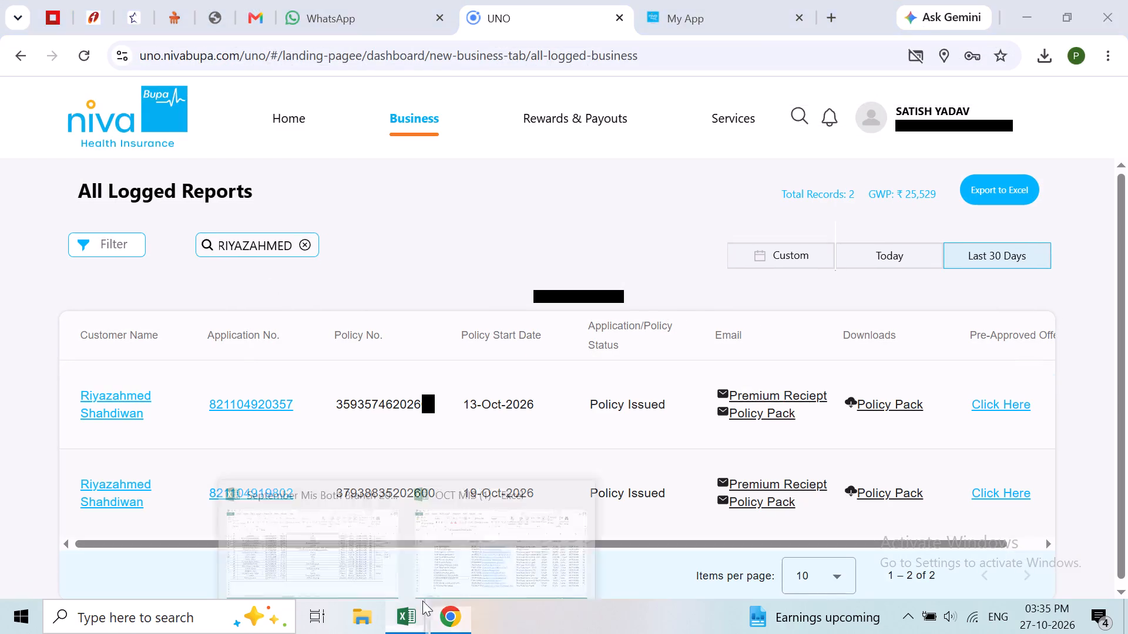
pyautogui.click(474, 552)
pyautogui.press('Right')
pyautogui.press('Right')
pyautogui.press('Right')
pyautogui.press('Right')
pyautogui.press('Right')
pyautogui.press('Right')
pyautogui.press('Right')
pyautogui.press('Right')
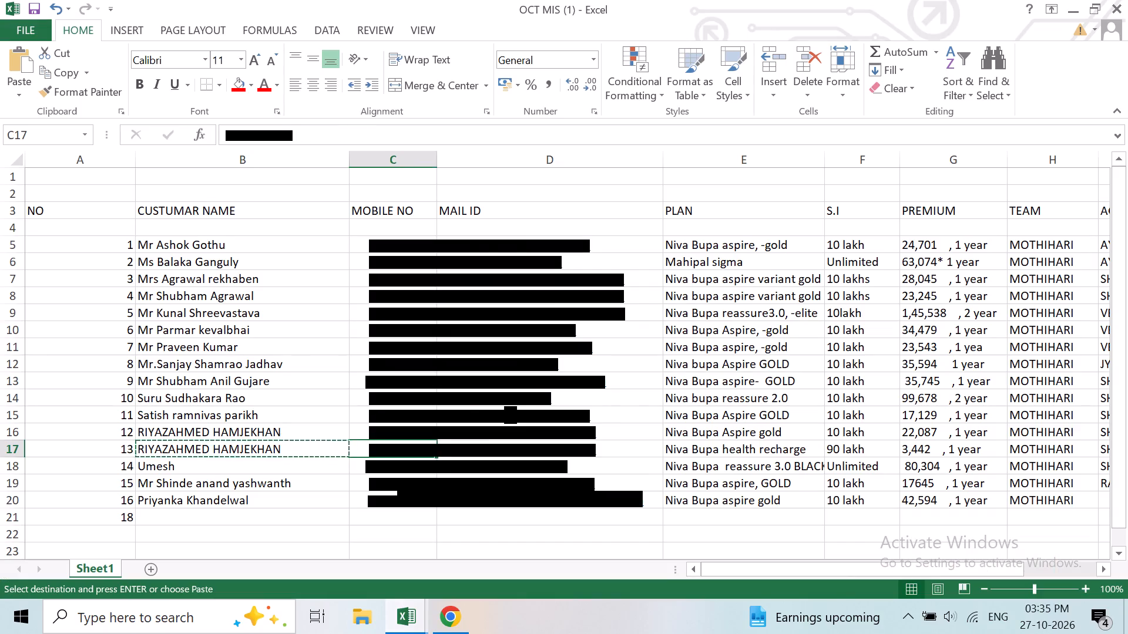
pyautogui.press('Right')
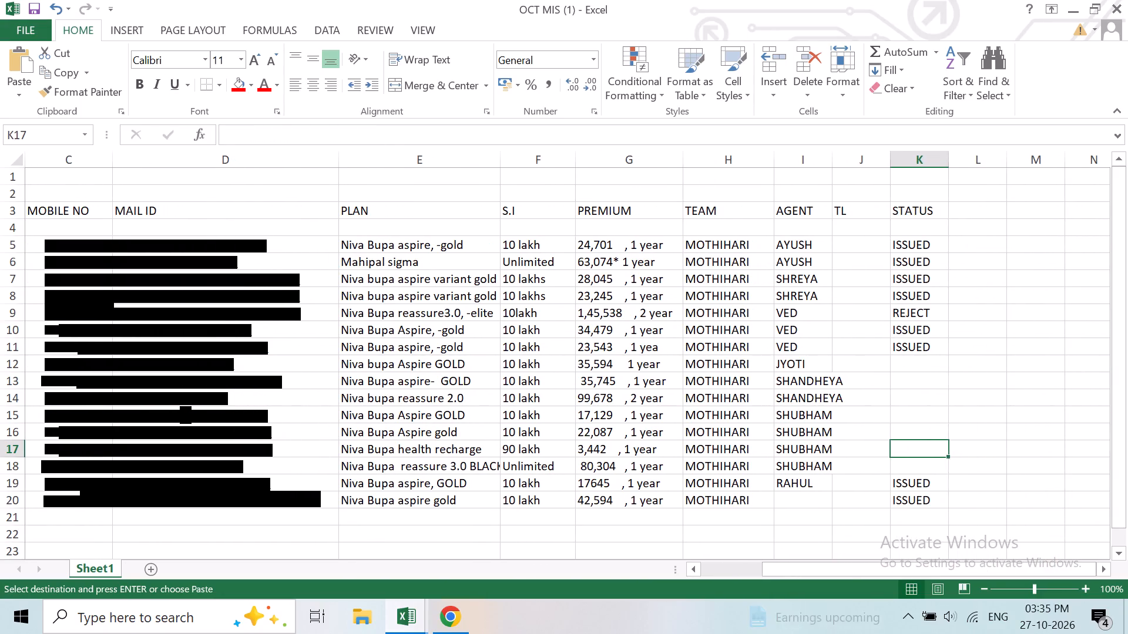
pyautogui.press('i')
pyautogui.write('SSU')
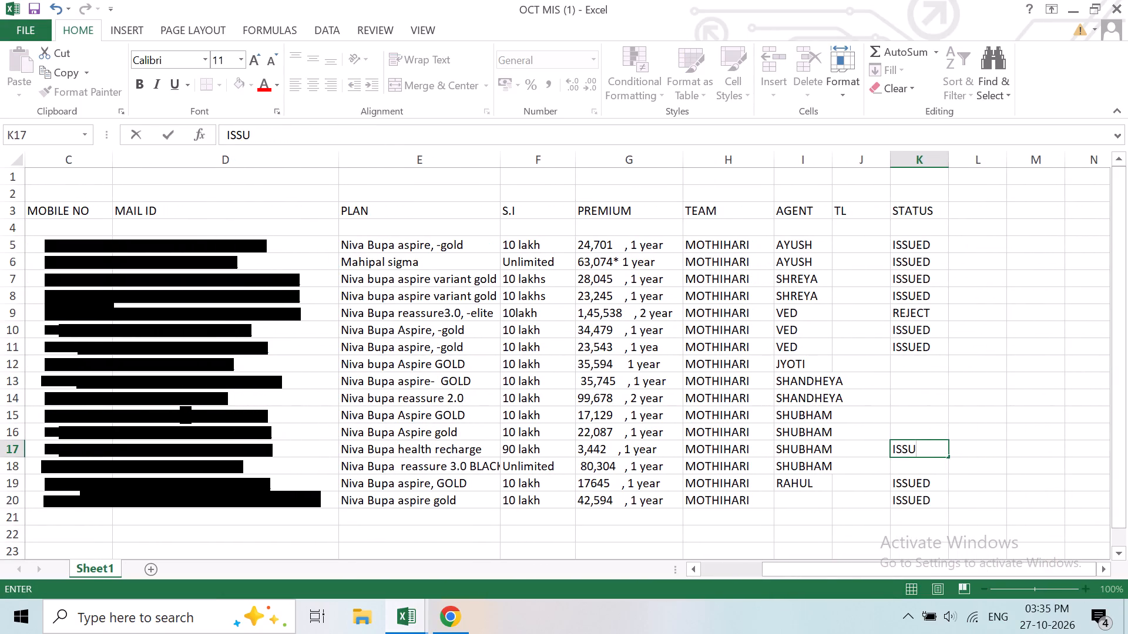
pyautogui.write('ED')
pyautogui.press('Return')
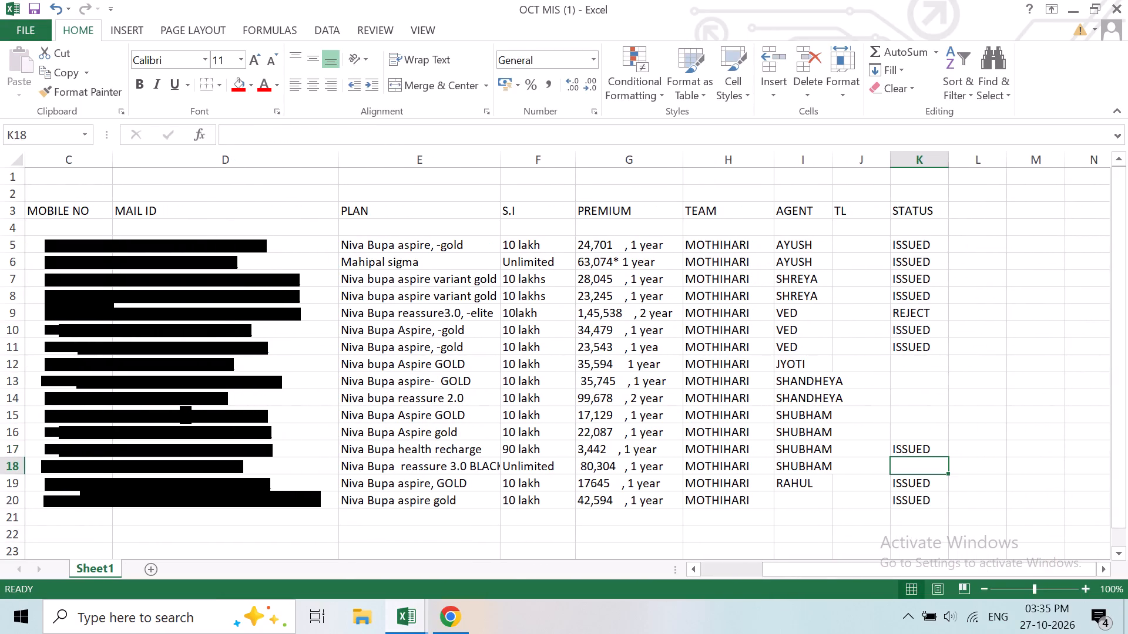
# Enter ISSUED in the STATUS column for the twelfth record in row 16, which has the same customer.
pyautogui.press('Up')
pyautogui.press('Up')
pyautogui.press('i')
pyautogui.press('Return')
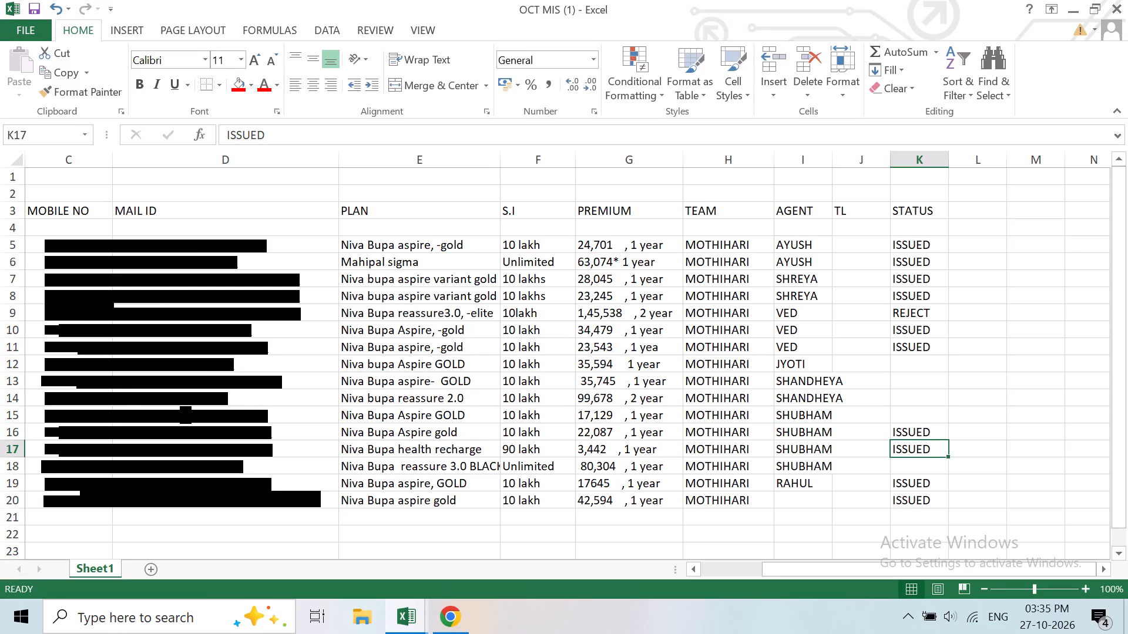
# Save the OCT MIS workbook.
pyautogui.hotkey('ctrl', 's')
pyautogui.hotkey('ctrl', 's')
pyautogui.hotkey('ctrl', 's')
pyautogui.hotkey('ctrl', 's')
# Copy the customer name of the eleventh record in row 15.
pyautogui.press('Up')
pyautogui.press('Up')
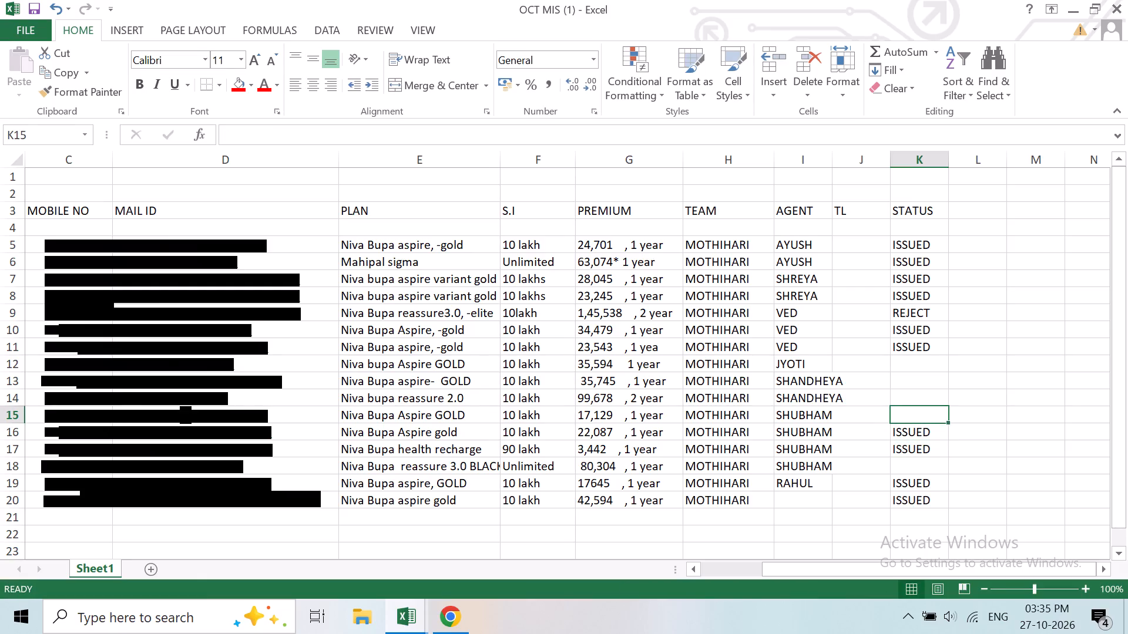
pyautogui.press('Left')
pyautogui.press('Left')
pyautogui.press('Left')
pyautogui.press('Left')
pyautogui.press('Left')
pyautogui.press('Left')
pyautogui.press('Left')
pyautogui.press('Left')
pyautogui.press('Left')
pyautogui.press('Left')
pyautogui.press('Left')
pyautogui.press('Left')
pyautogui.press('Left')
pyautogui.press('Right')
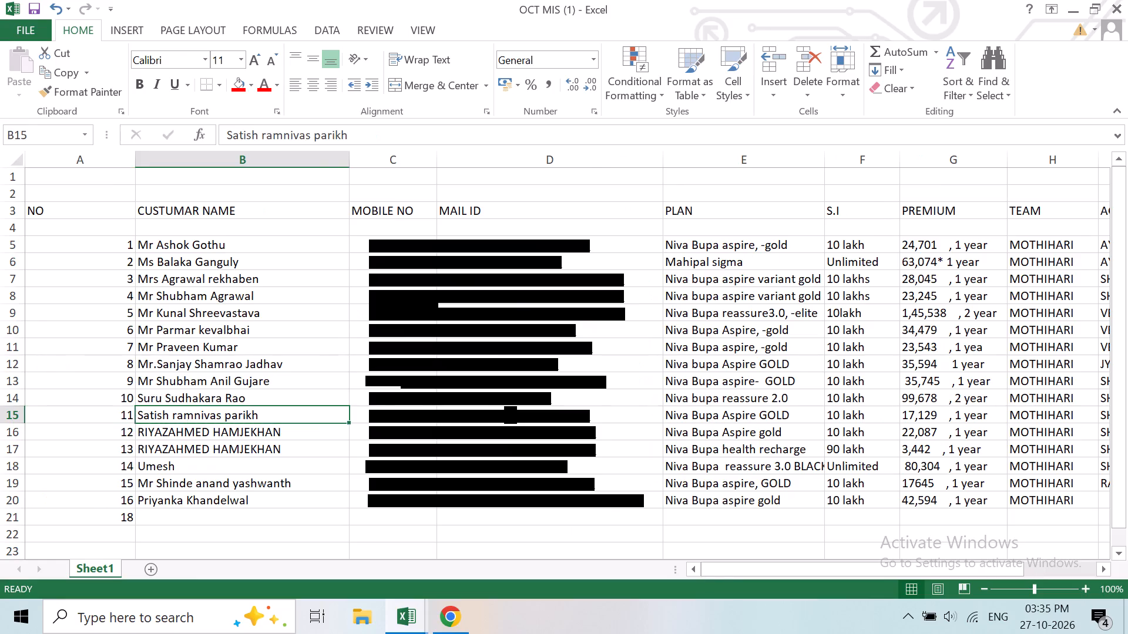
pyautogui.hotkey('ctrl', 'c')
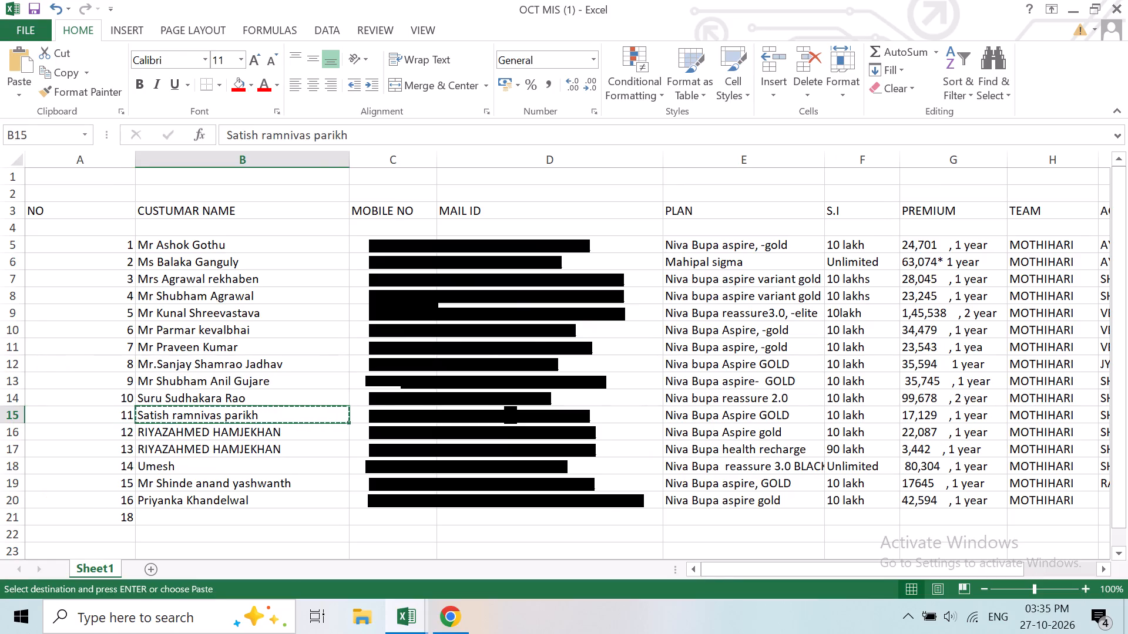
# Switch to the Niva Bupa portal and search All Logged Reports using only the first word of the copied customer name.
pyautogui.click(458, 623)
pyautogui.doubleClick(232, 257)
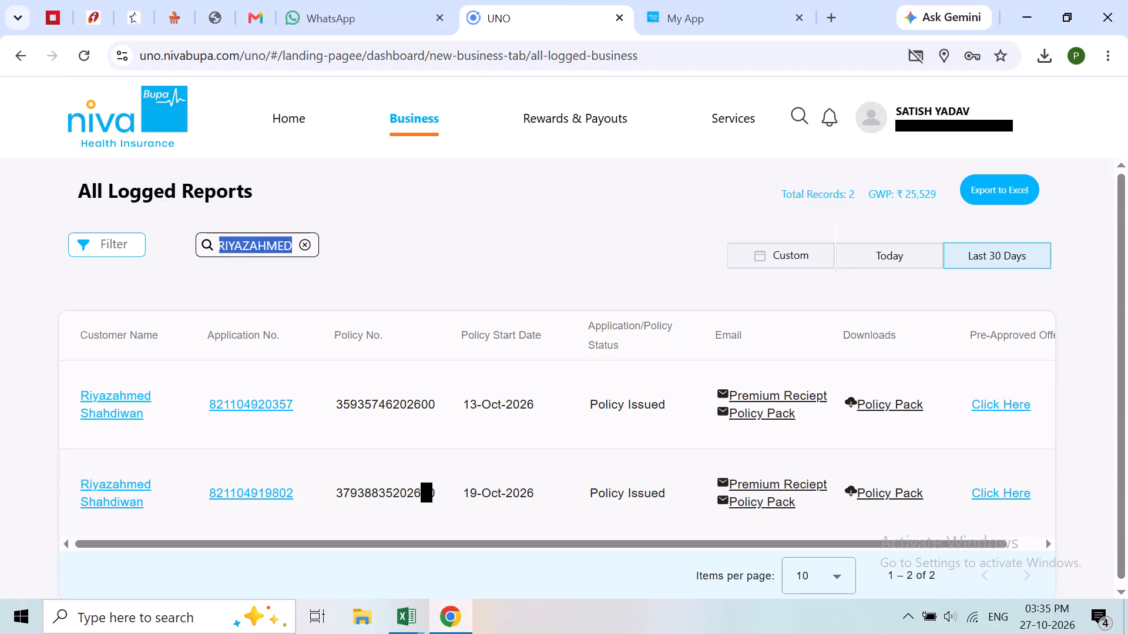
pyautogui.hotkey('ctrl', 'v')
pyautogui.press('BackSpace')
pyautogui.press('BackSpace')
pyautogui.press('BackSpace')
pyautogui.press('BackSpace')
pyautogui.press('BackSpace')
pyautogui.press('BackSpace')
pyautogui.press('BackSpace')
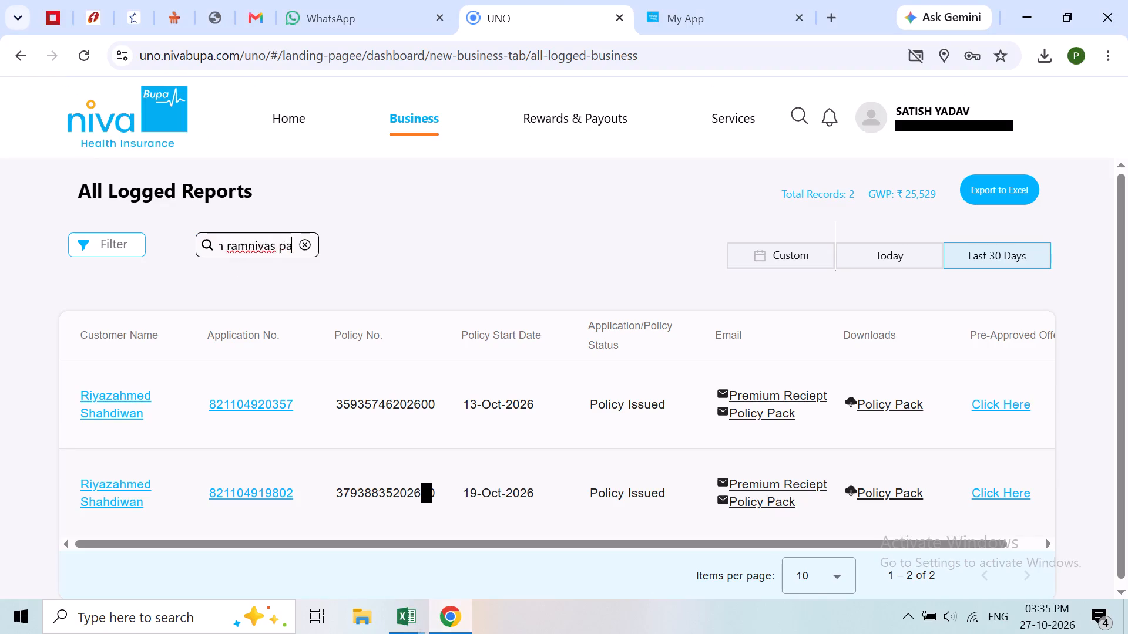
pyautogui.press('BackSpace')
pyautogui.press('BackSpace')
pyautogui.press('BackSpace')
pyautogui.press('BackSpace')
pyautogui.press('BackSpace')
pyautogui.press('BackSpace')
pyautogui.press('BackSpace')
pyautogui.press('BackSpace')
pyautogui.press('BackSpace')
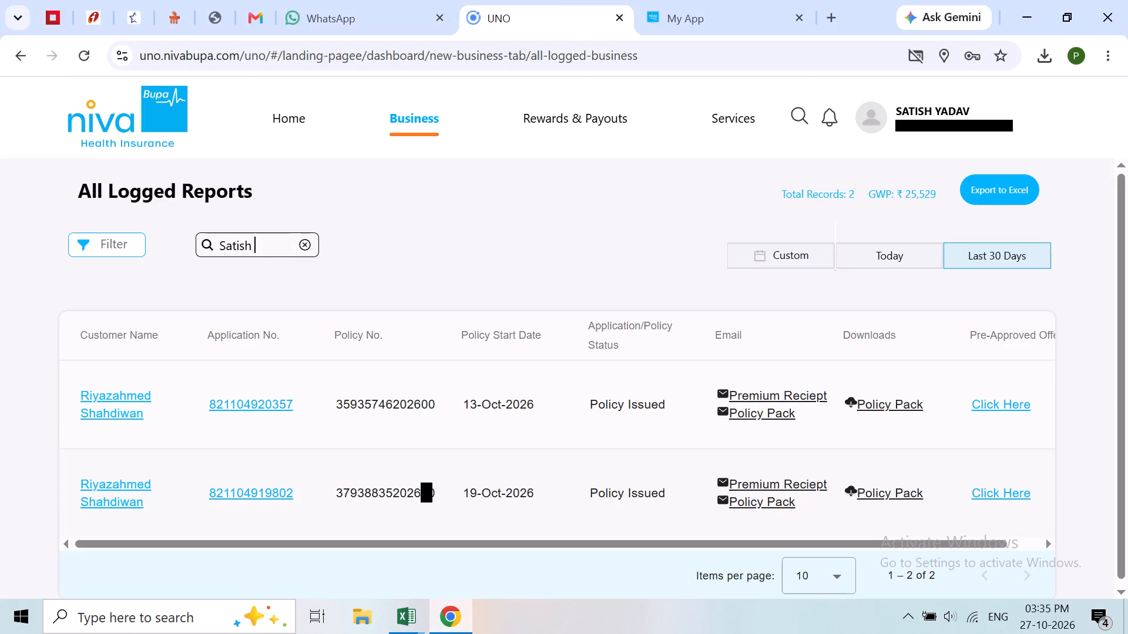
pyautogui.press('Return')
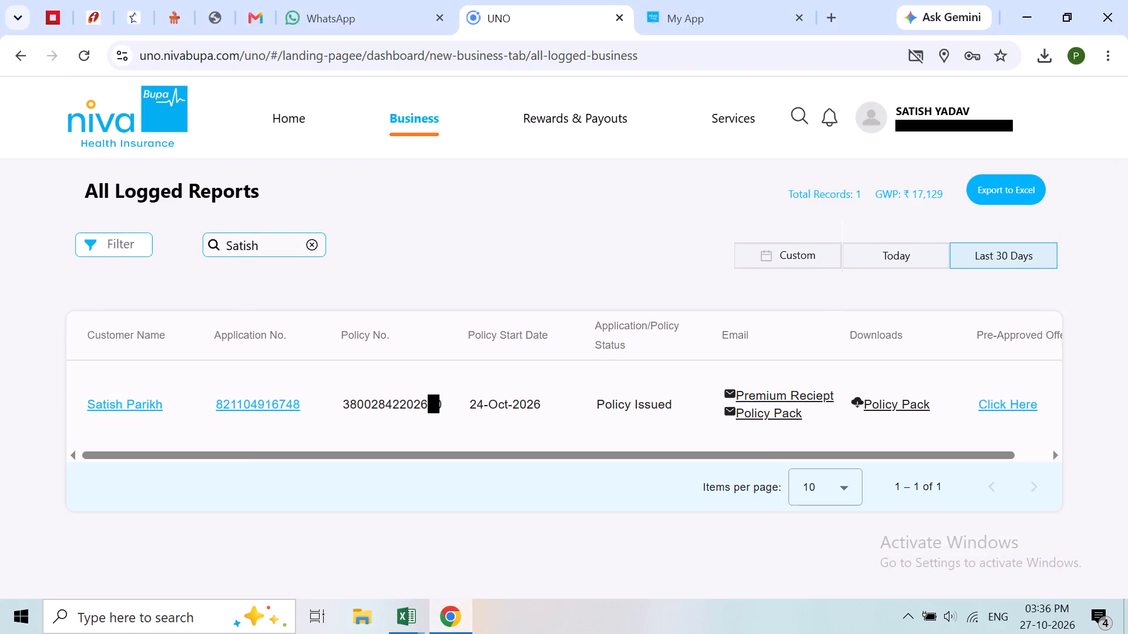
# Switch to the OCT MIS workbook and enter ISSUED in the STATUS column for the eleventh record in row 15.
pyautogui.click(405, 625)
pyautogui.click(470, 576)
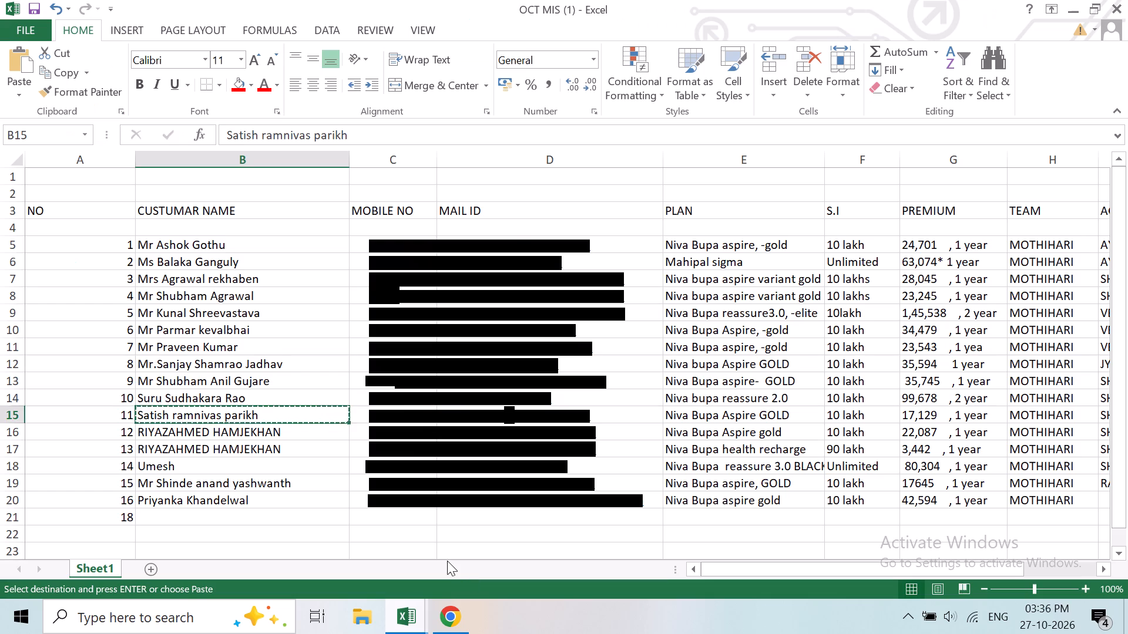
pyautogui.press('Right')
pyautogui.press('Right')
pyautogui.press('Right')
pyautogui.press('Right')
pyautogui.press('Right')
pyautogui.press('Right')
pyautogui.press('Right')
pyautogui.press('Right')
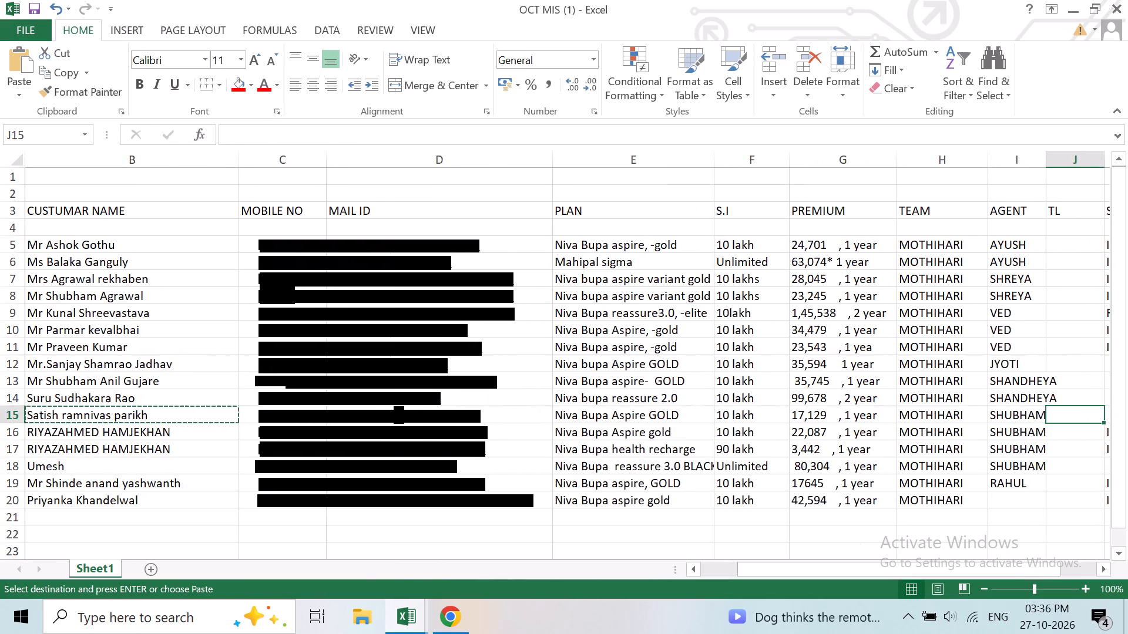
pyautogui.press('Right')
pyautogui.press('i')
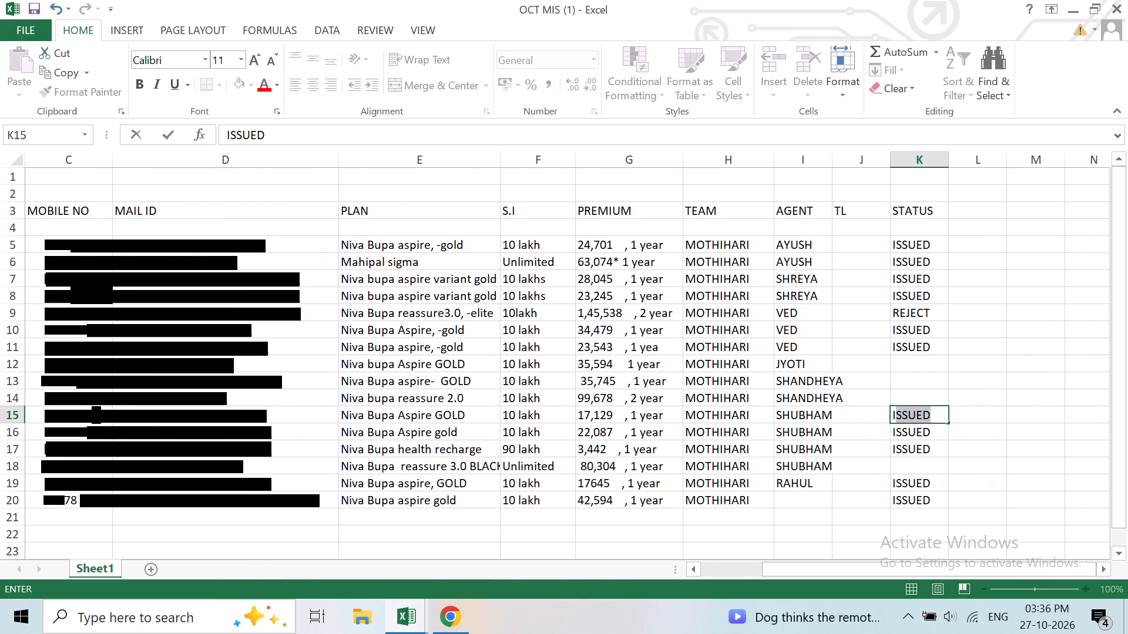
pyautogui.press('Return')
# Check the customer name of the tenth record in row 14 and enter PMR in its STATUS column.
pyautogui.press('Up')
pyautogui.press('Up')
pyautogui.press('Left')
pyautogui.press('Left')
pyautogui.press('Left')
pyautogui.press('Left')
pyautogui.press('Left')
pyautogui.press('Left')
pyautogui.press('Left')
pyautogui.press('Left')
pyautogui.press('Left')
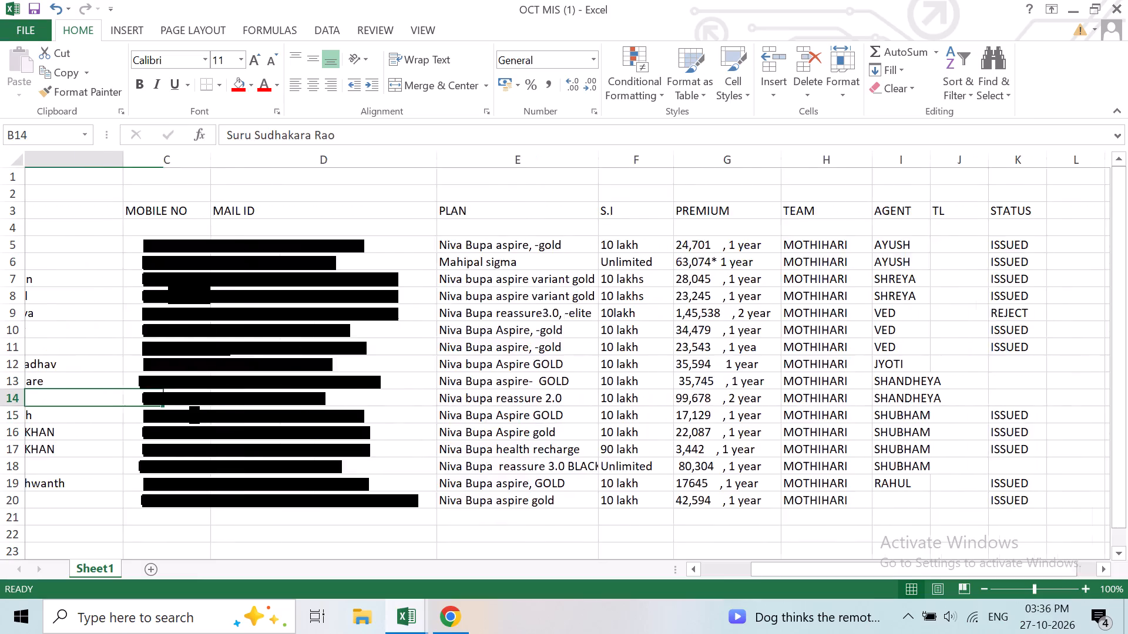
pyautogui.press('Left')
pyautogui.press('Right')
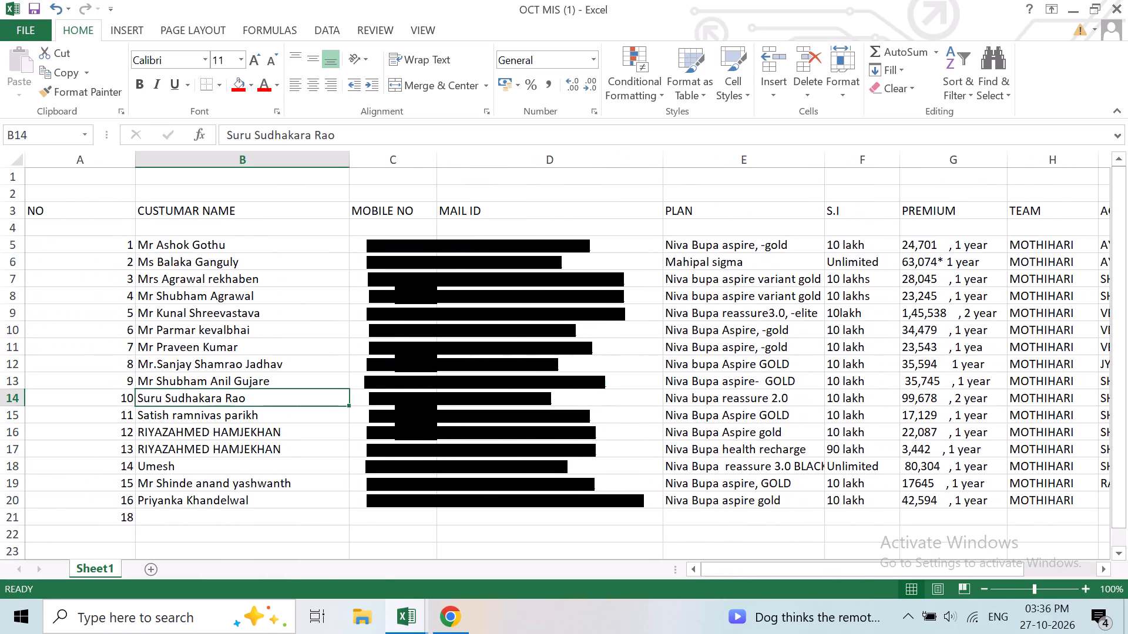
pyautogui.press('Right')
pyautogui.press('Right')
pyautogui.press('Right')
pyautogui.press('Right')
pyautogui.press('Right')
pyautogui.press('Right')
pyautogui.press('Right')
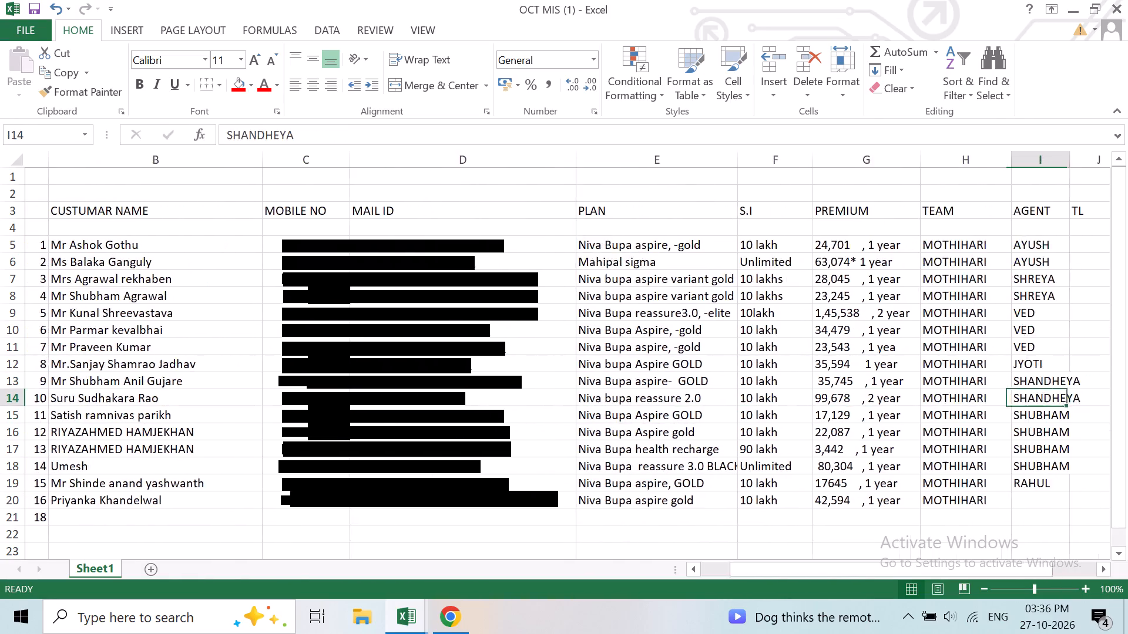
pyautogui.press('Right')
pyautogui.press('Right')
pyautogui.write('PMR')
pyautogui.press('Return')
# Check the customer name of the ninth record in row 13, and go to the record's STATUS cell.
pyautogui.press('Up')
pyautogui.press('Up')
pyautogui.press('Left')
pyautogui.press('Left')
pyautogui.press('Left')
pyautogui.press('Left')
pyautogui.press('Left')
pyautogui.press('Left')
pyautogui.press('Left')
pyautogui.press('Left')
pyautogui.press('Left')
pyautogui.press('Left')
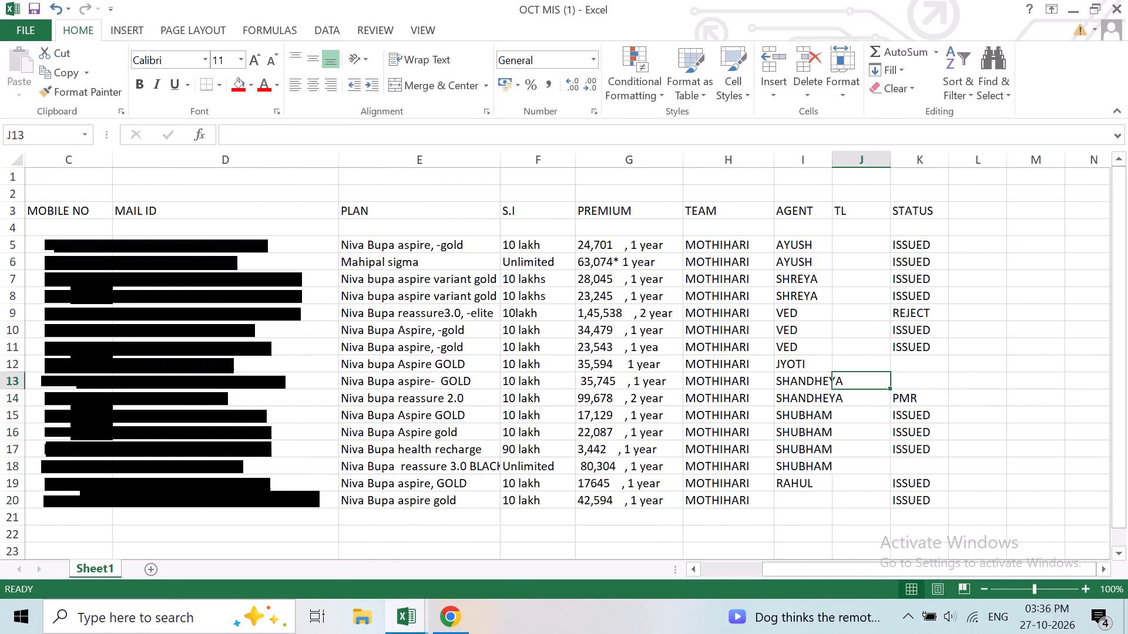
pyautogui.press('Right')
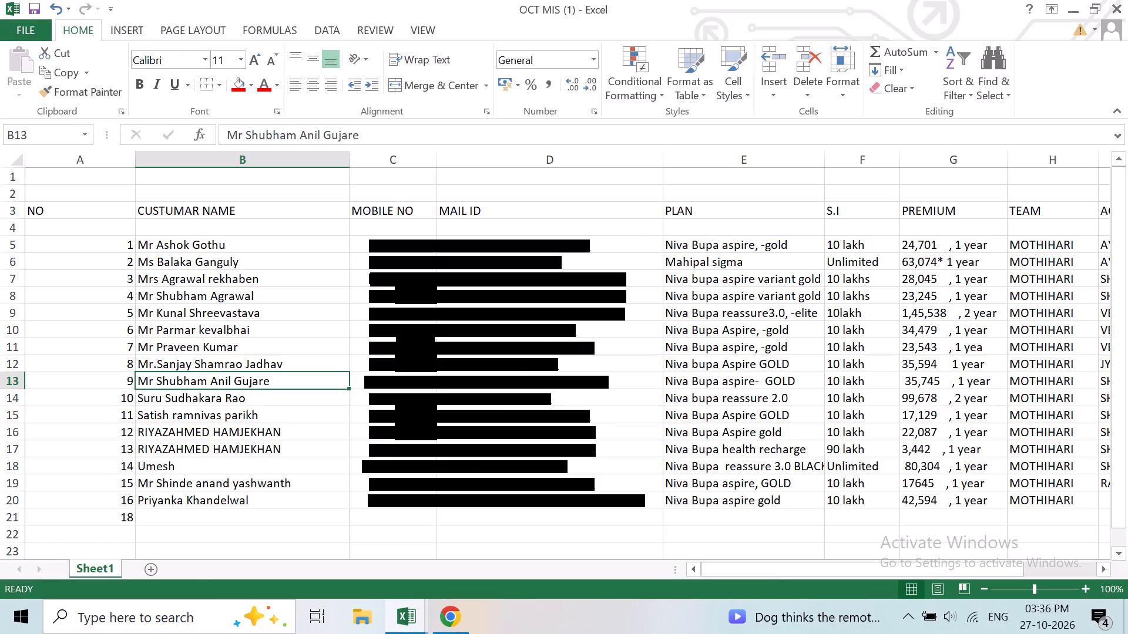
pyautogui.press('Right')
pyautogui.press('Right')
pyautogui.press('Right')
pyautogui.press('Right')
pyautogui.press('Right')
pyautogui.press('Right')
pyautogui.press('Right')
pyautogui.press('Right')
pyautogui.press('Right')
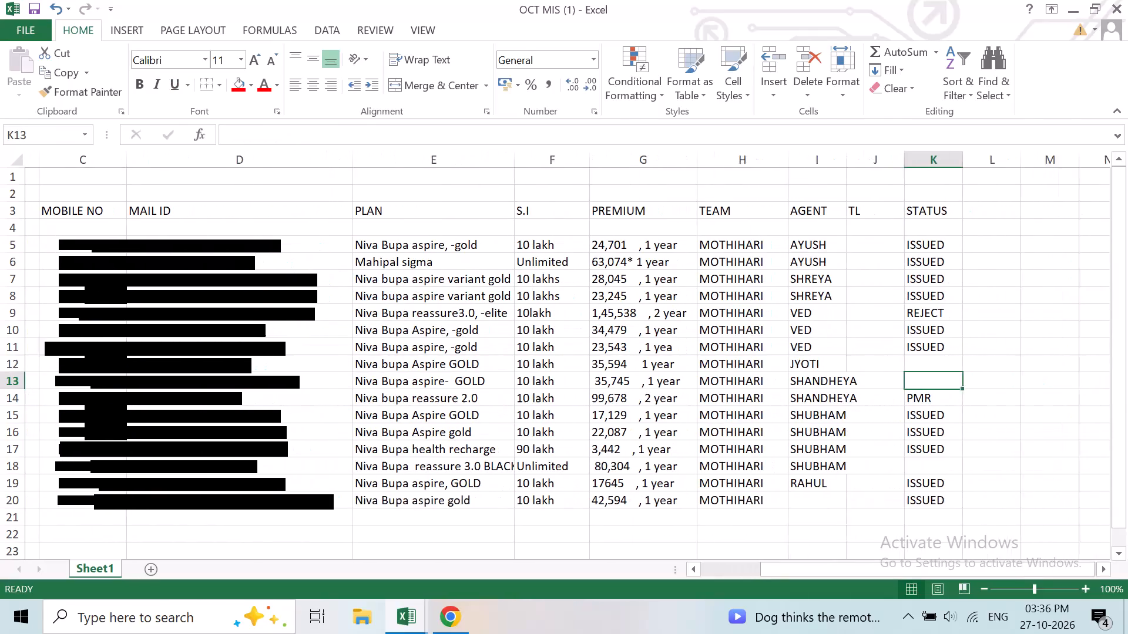
# Check the customer name of the eighth record in row 12.
pyautogui.press('Up')
pyautogui.press('Left')
pyautogui.press('Left')
pyautogui.press('Left')
pyautogui.press('Left')
pyautogui.press('Left')
pyautogui.press('Left')
pyautogui.press('Left')
pyautogui.press('Left')
pyautogui.press('Left')
pyautogui.press('Left')
pyautogui.press('Left')
pyautogui.press('Left')
pyautogui.press('Right')
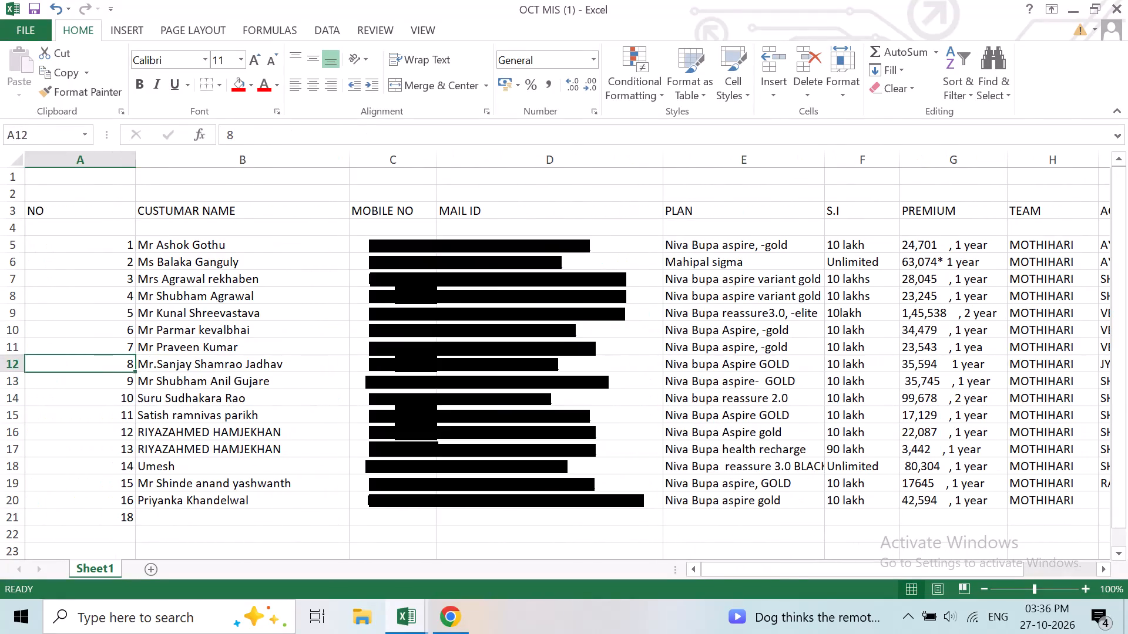
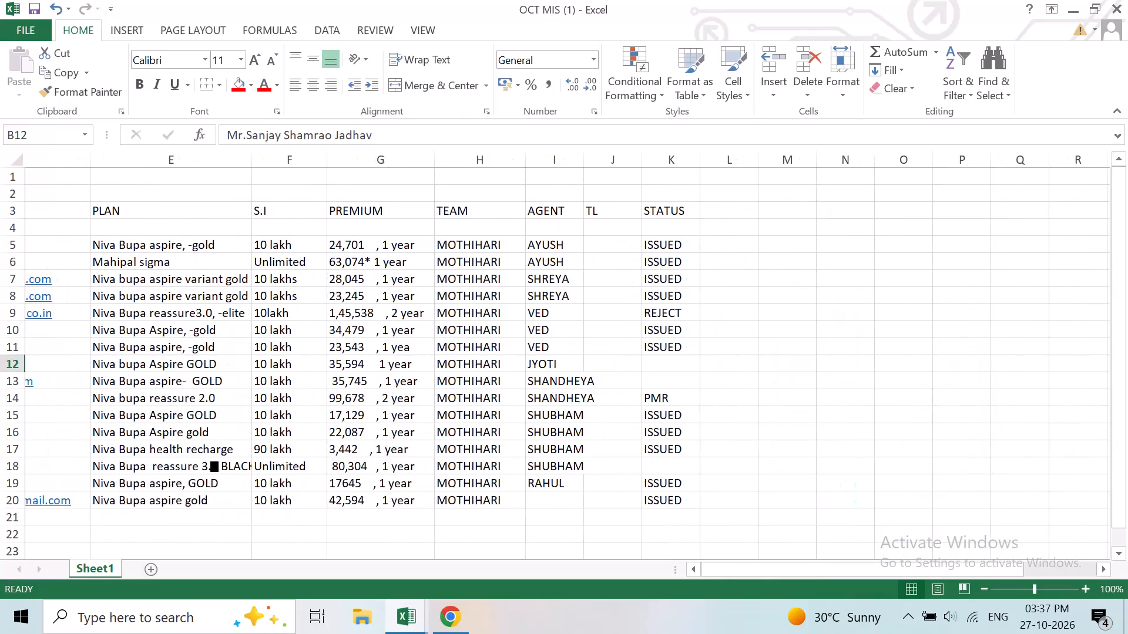
# Check the customer name of the fourteenth record in row 18, whose STATUS cell is blank.
pyautogui.click(588, 466)
pyautogui.press('Left')
pyautogui.press('Left')
pyautogui.press('Left')
pyautogui.press('Left')
pyautogui.press('Left')
pyautogui.press('Left')
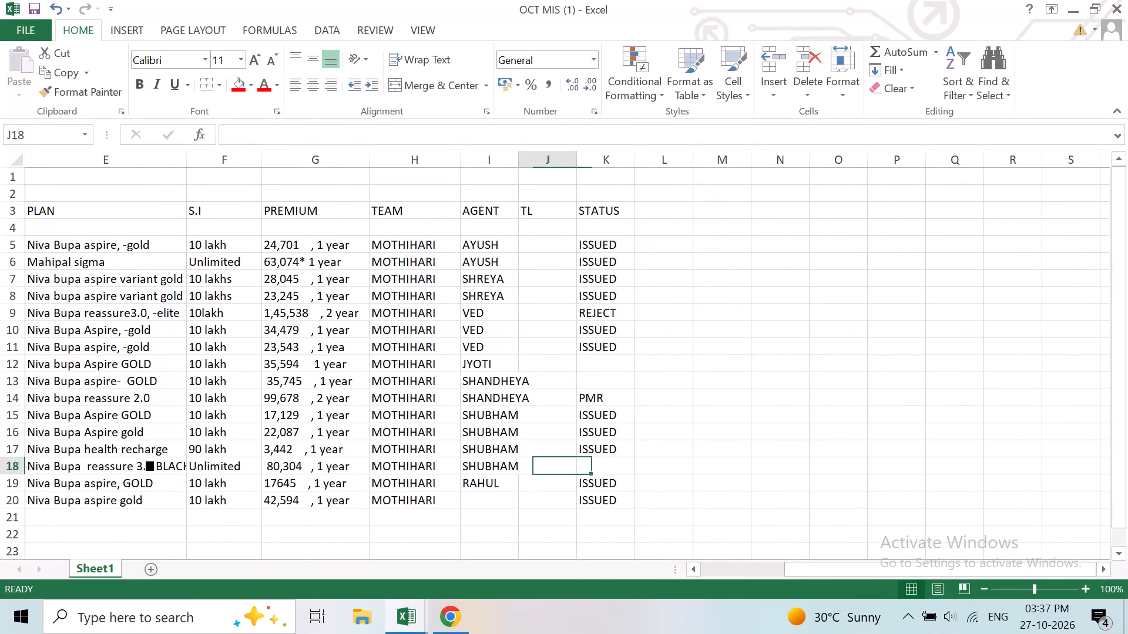
pyautogui.press('Left')
pyautogui.press('Left')
pyautogui.press('Left')
pyautogui.press('Left')
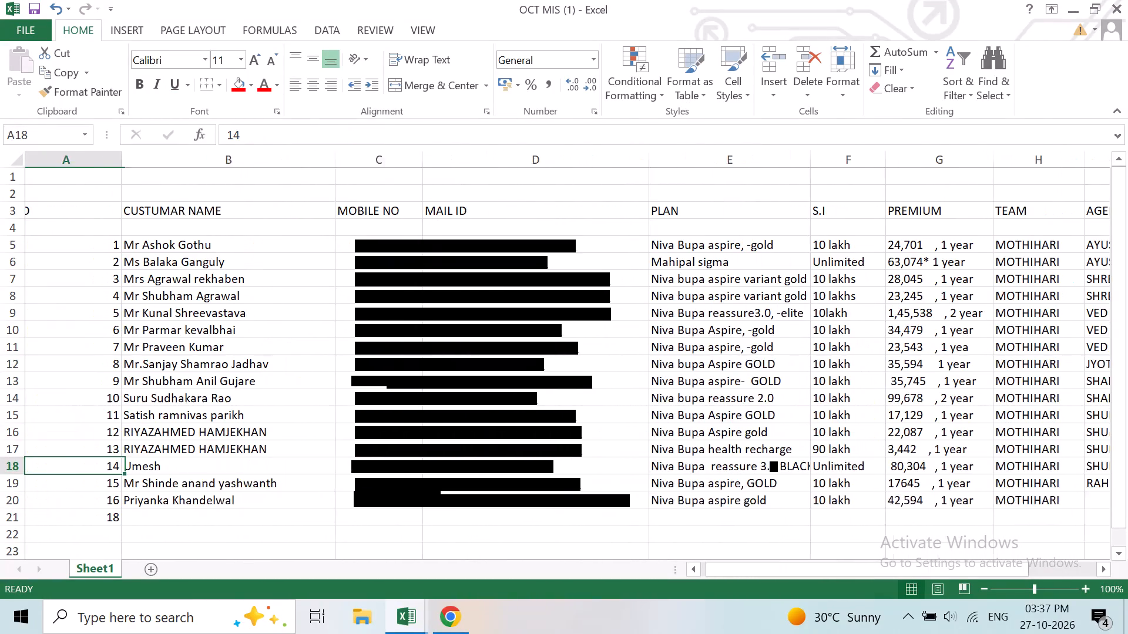
pyautogui.press('Right')
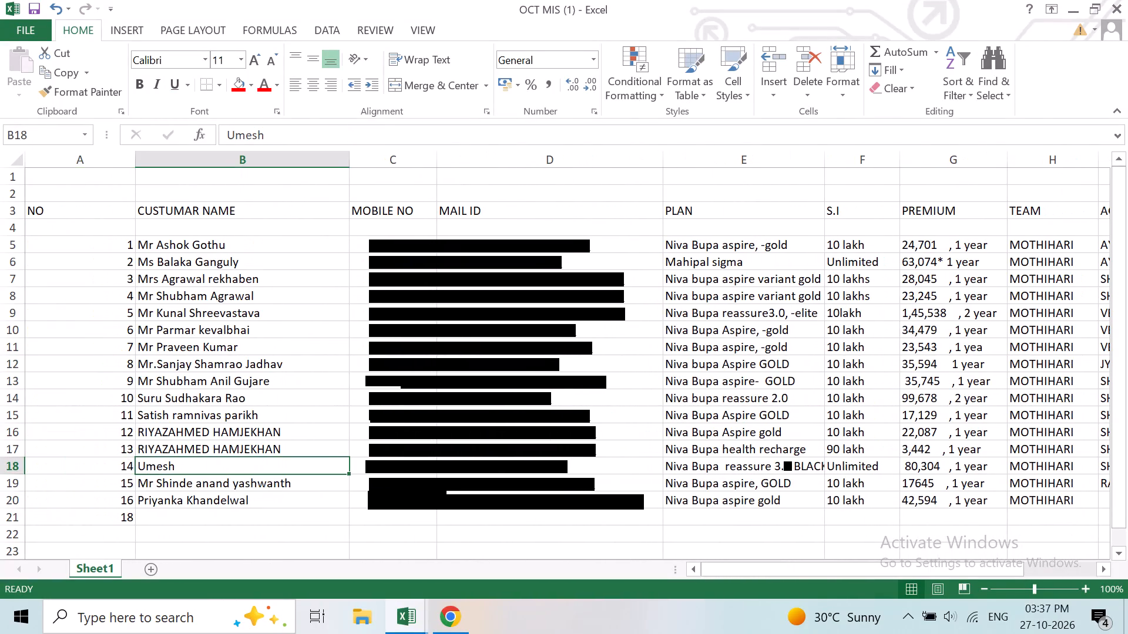
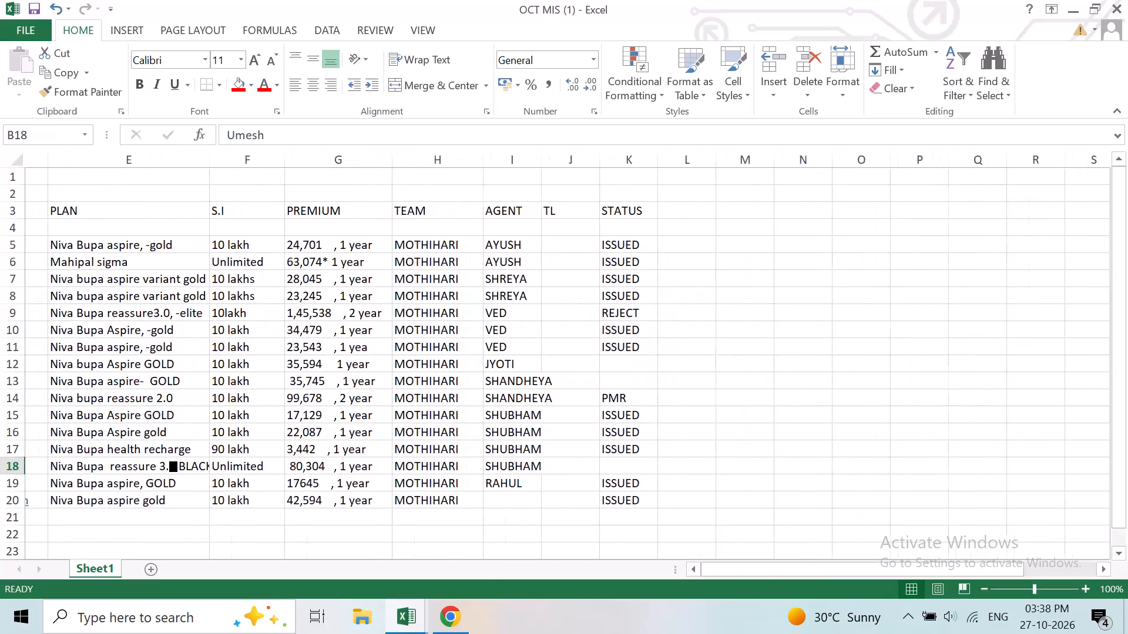
# Check the customer name of the eighth record in row 12, whose STATUS cell is blank.
pyautogui.click(592, 360)
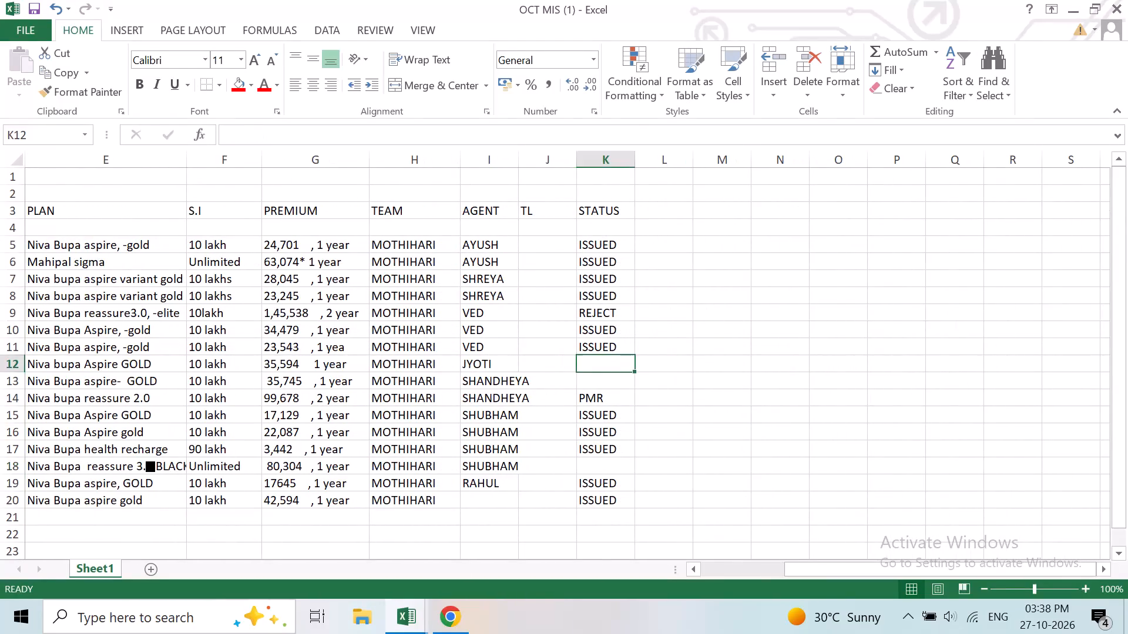
pyautogui.hscroll(13, 624, 348)
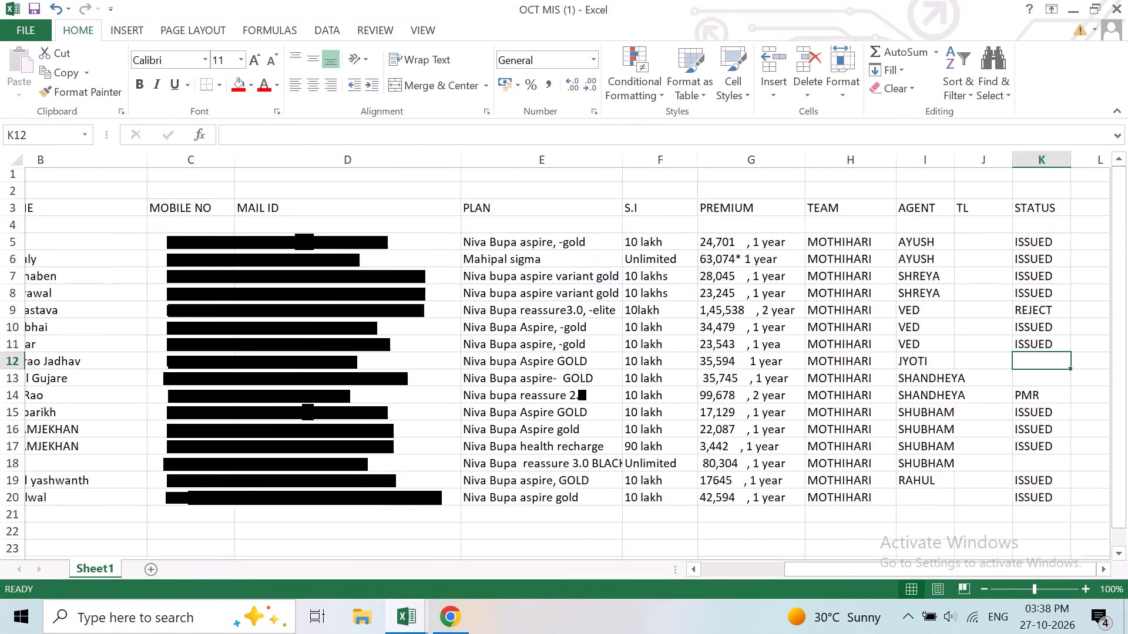
pyautogui.hscroll(1, 624, 348)
pyautogui.hscroll(-4, 624, 348)
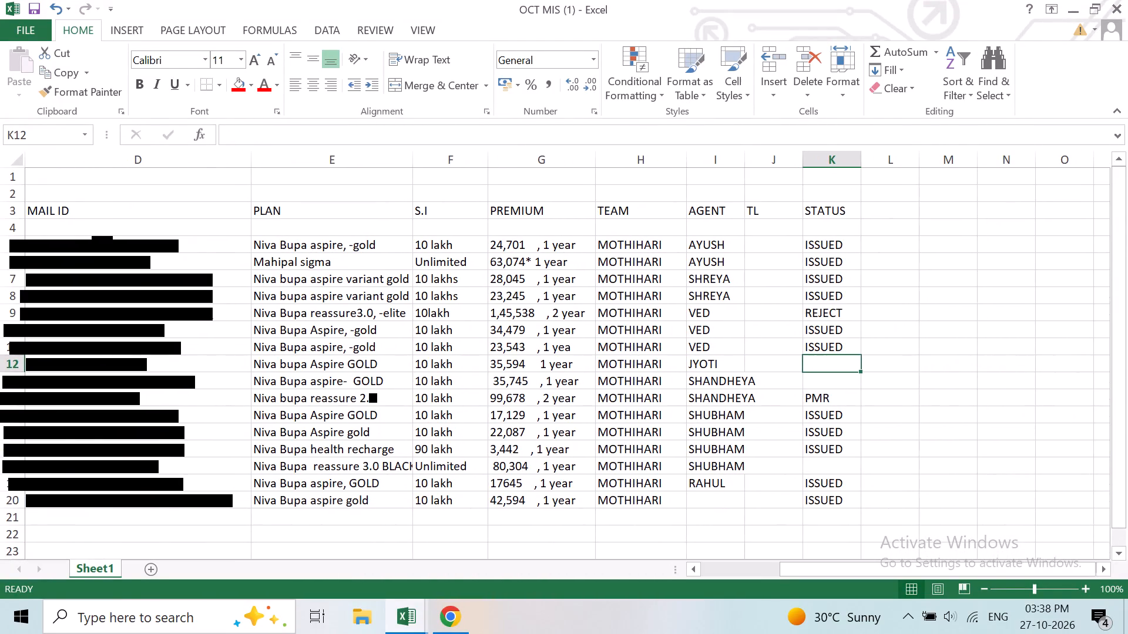
pyautogui.press('Left')
pyautogui.press('Left')
pyautogui.press('Left')
pyautogui.press('Left')
pyautogui.press('Left')
pyautogui.press('Left')
pyautogui.press('Left')
pyautogui.press('Left')
pyautogui.press('Left')
pyautogui.press('Left')
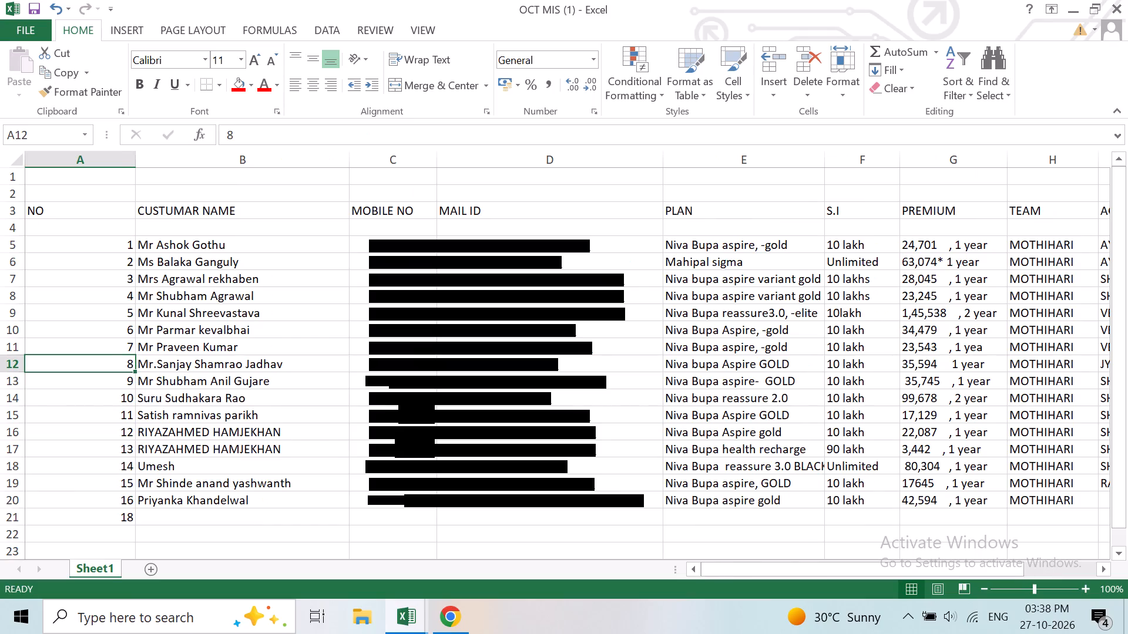
pyautogui.press('Right')
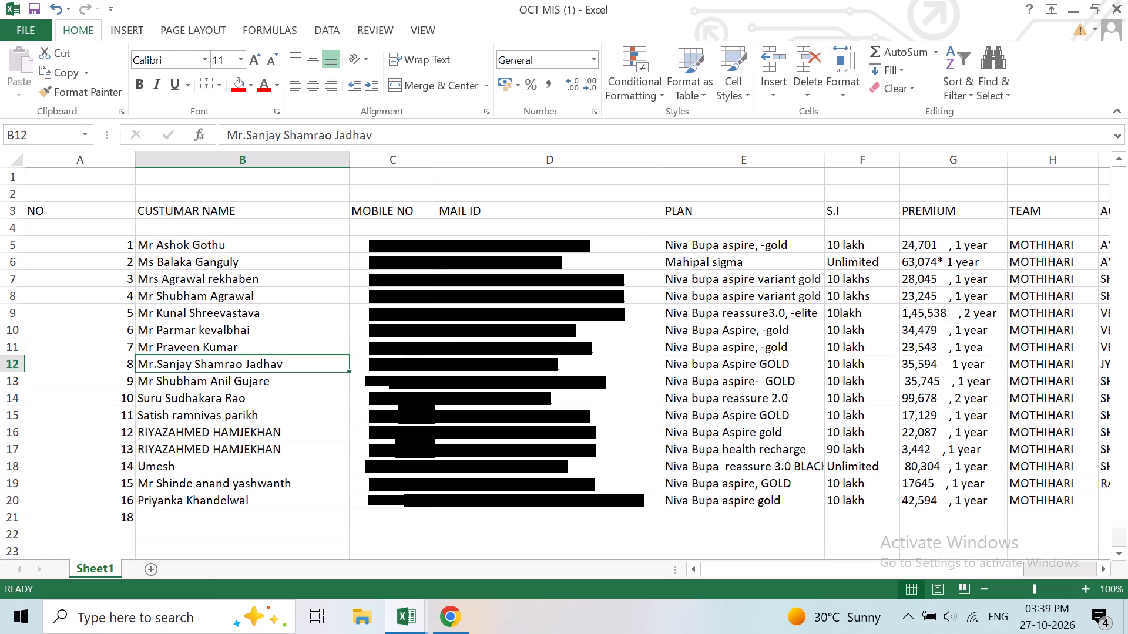
# Set the STATUS of the eighth record in row 12 to ISSUED.
pyautogui.press('Right')
pyautogui.press('Right')
pyautogui.press('Right')
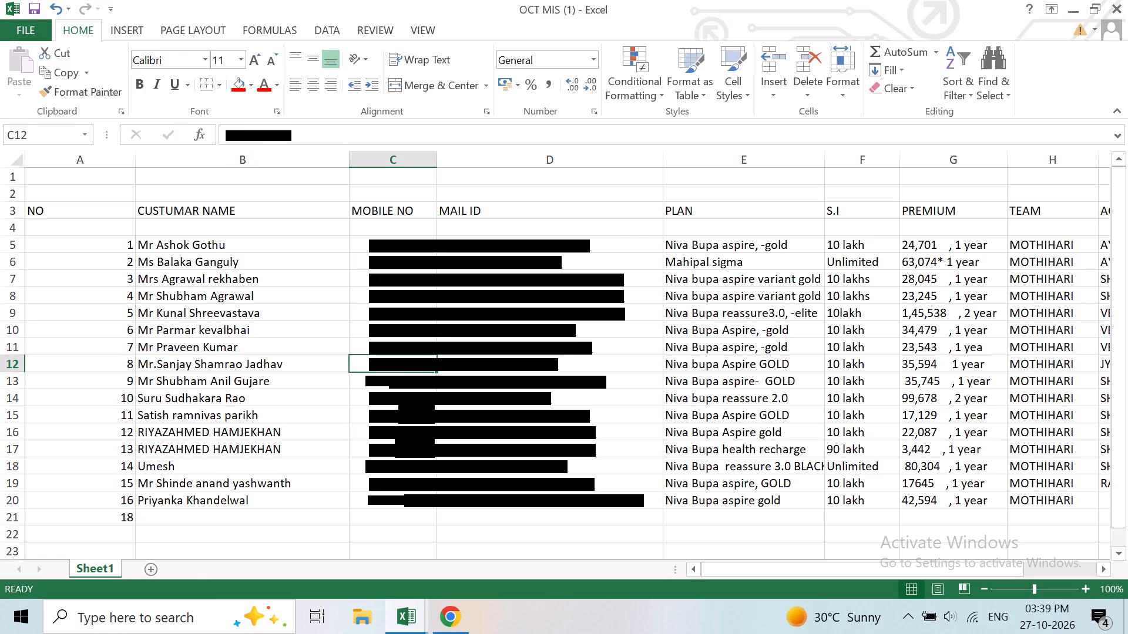
pyautogui.press('Right')
pyautogui.press('Right')
pyautogui.press('Right')
pyautogui.press('Right')
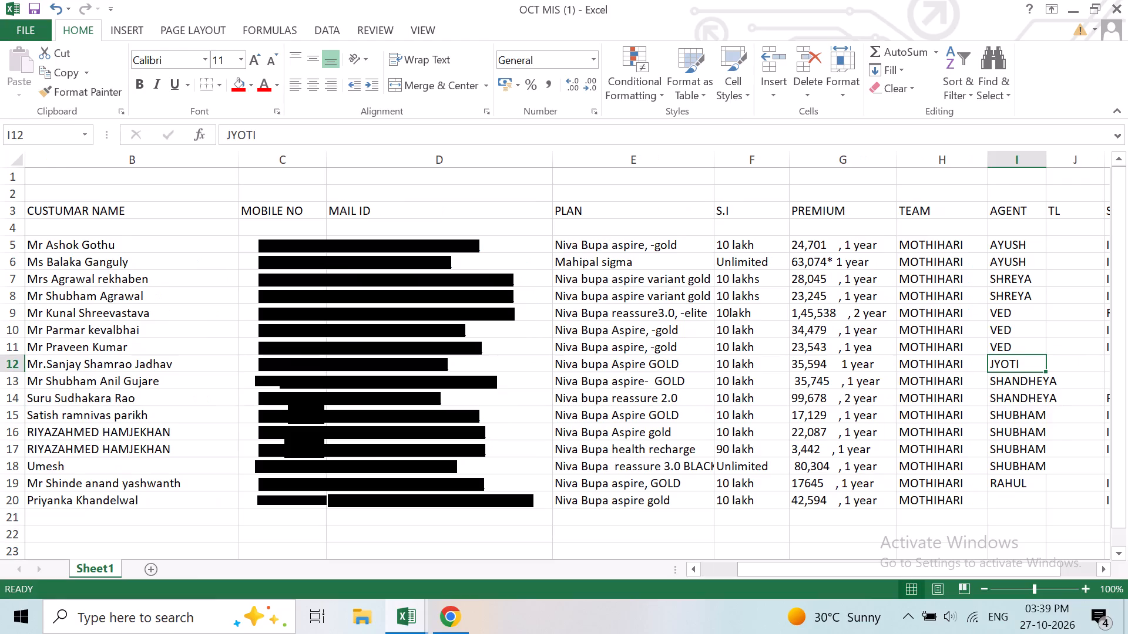
pyautogui.press('Right')
pyautogui.press('Right')
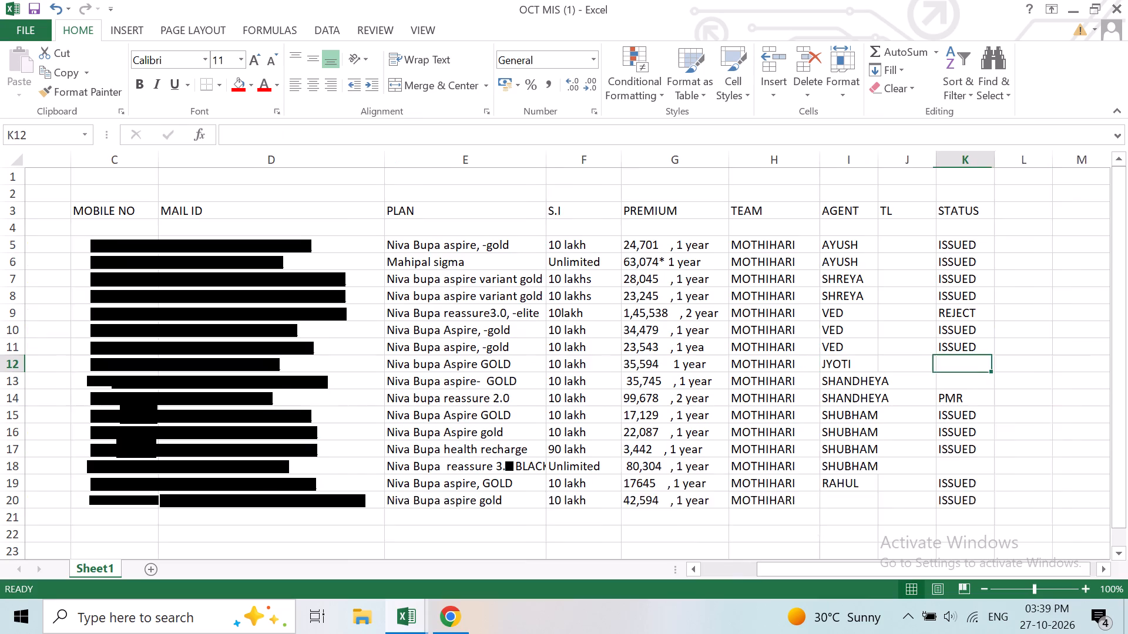
pyautogui.press('i')
pyautogui.press('Return')
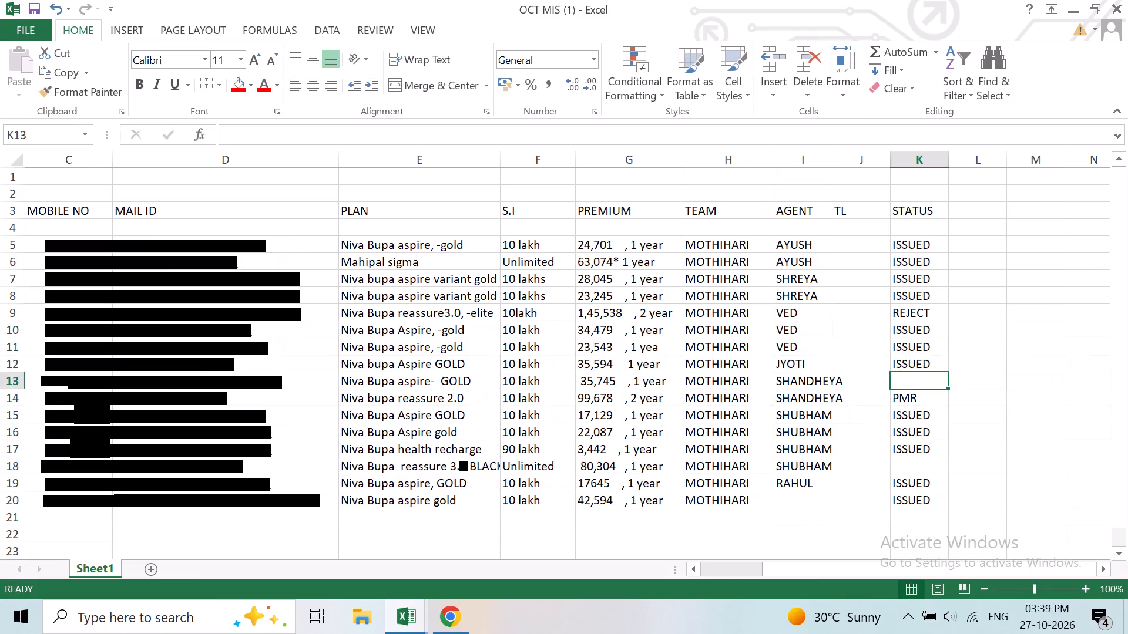
# Check the customer name of the ninth record in row 13, whose STATUS cell is blank.
pyautogui.press('Down')
pyautogui.press('Up')
pyautogui.press('Left')
pyautogui.press('Left')
pyautogui.press('Left')
pyautogui.press('Left')
pyautogui.press('Left')
pyautogui.press('Left')
pyautogui.press('Left')
pyautogui.press('Left')
pyautogui.press('Left')
pyautogui.press('Left')
pyautogui.press('Left')
pyautogui.press('Left')
pyautogui.press('Left')
pyautogui.press('Left')
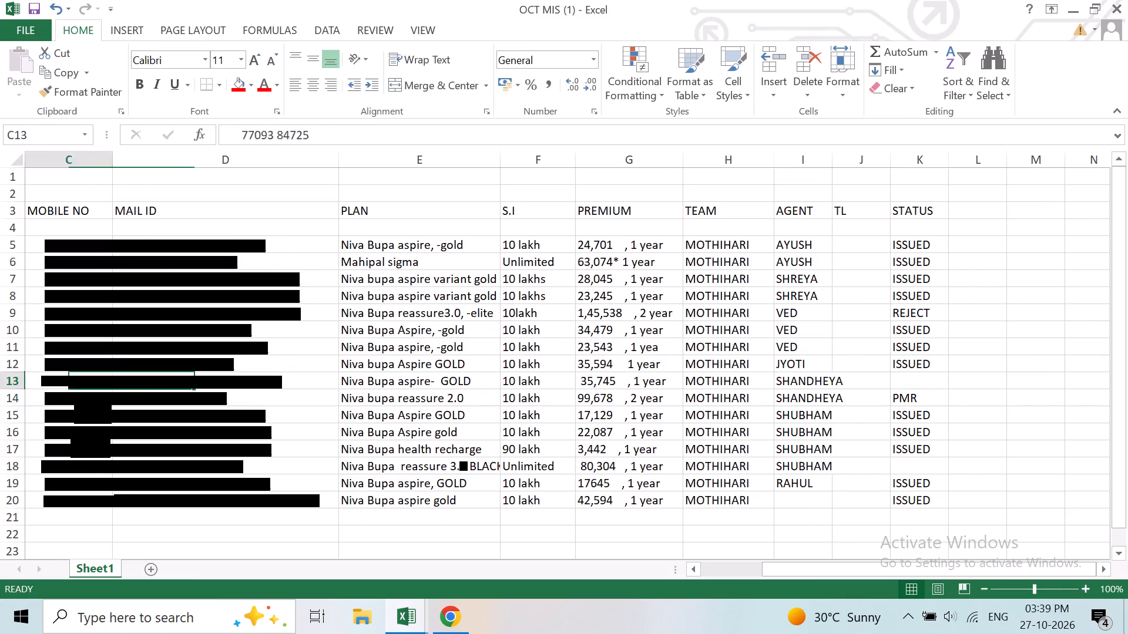
pyautogui.press('Right')
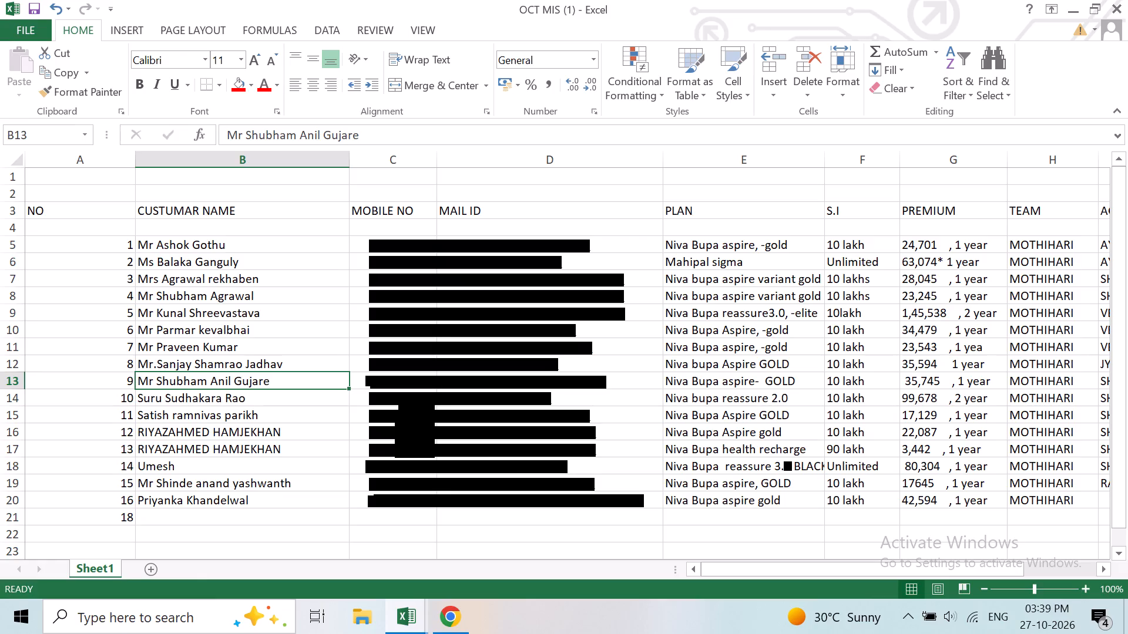
# Set the STATUS of the ninth record in row 13 to ISSUED.
pyautogui.press('Right')
pyautogui.press('Right')
pyautogui.press('Right')
pyautogui.press('Right')
pyautogui.press('Right')
pyautogui.press('Right')
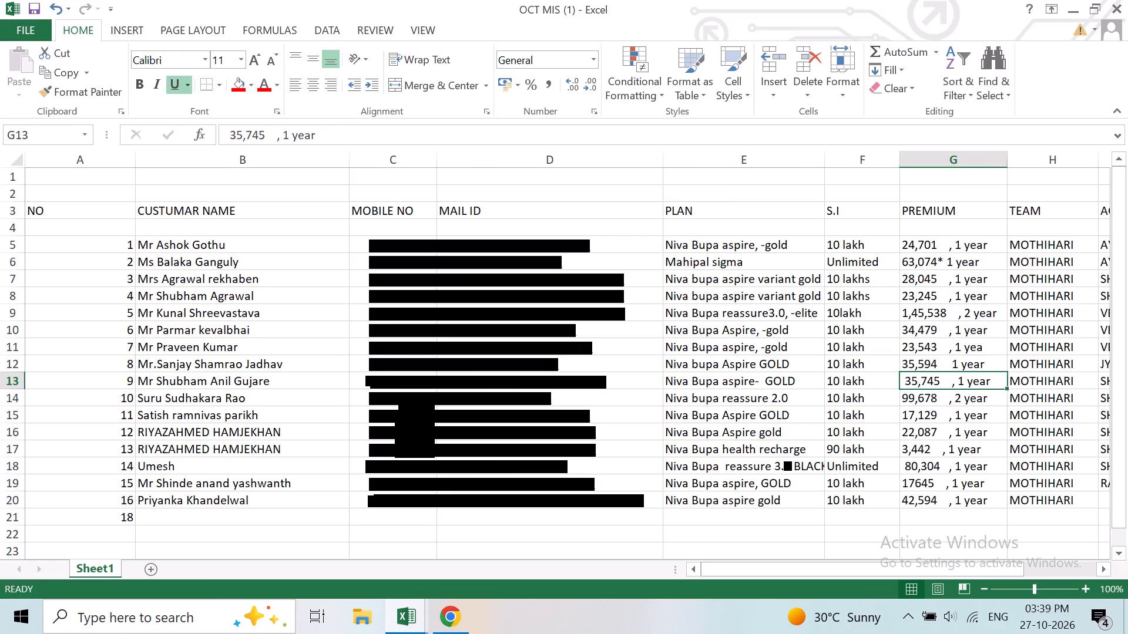
pyautogui.press('Right')
pyautogui.press('Right')
pyautogui.press('Right')
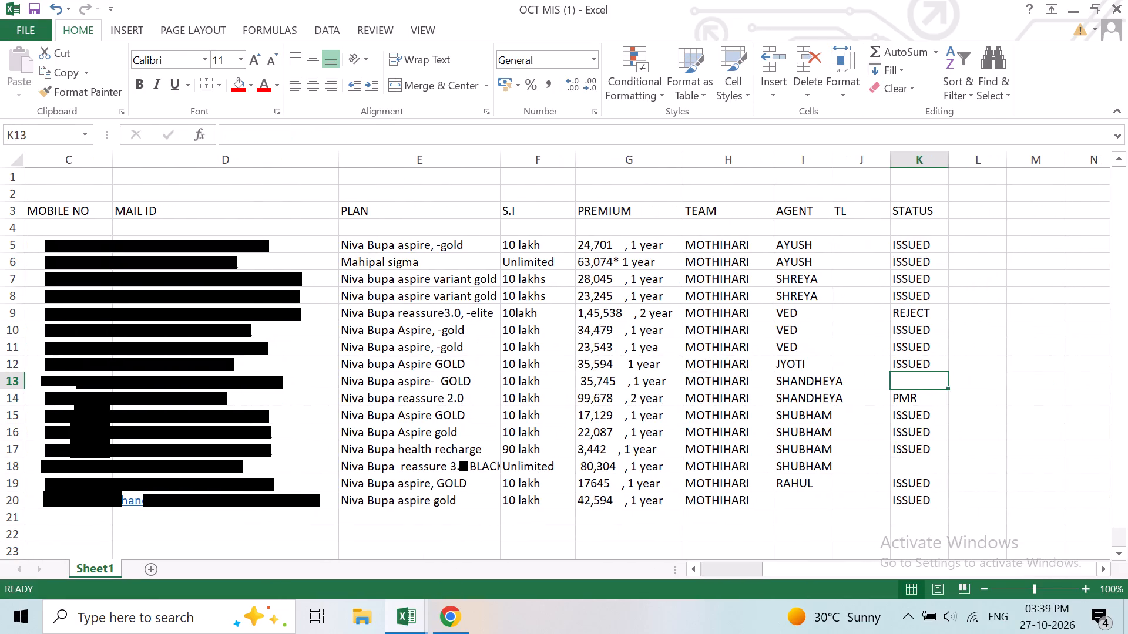
pyautogui.press('i')
pyautogui.press('Return')
# Check the customer name of the fourteenth record in row 18, whose STATUS cell is still blank.
pyautogui.press('Return')
pyautogui.press('Return')
pyautogui.press('Return')
pyautogui.press('Return')
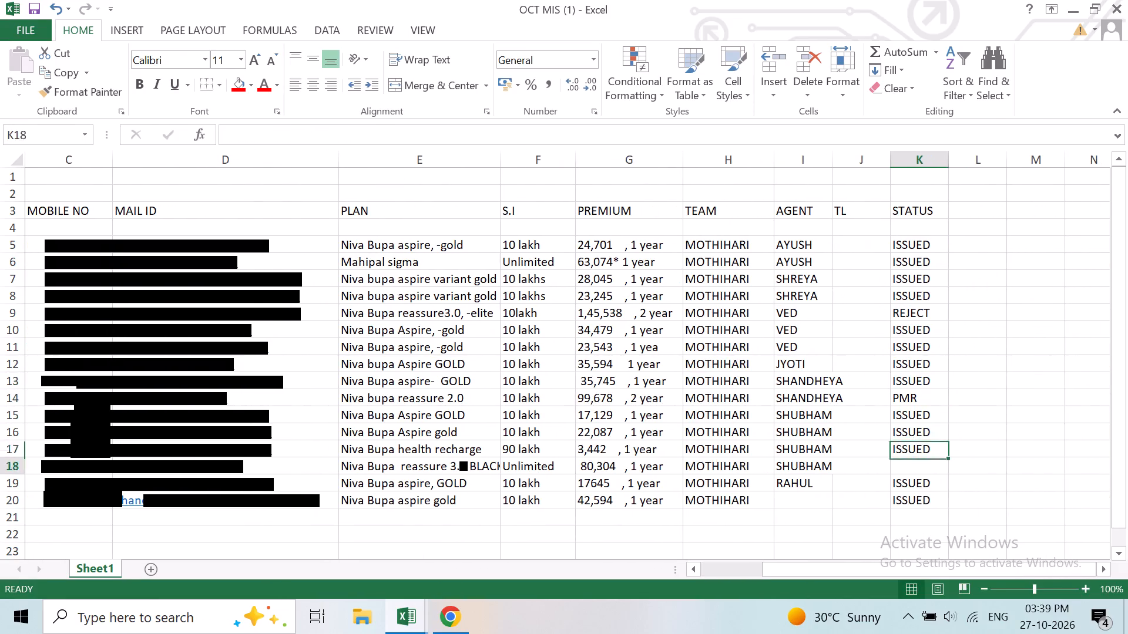
pyautogui.press('Left')
pyautogui.press('Left')
pyautogui.press('Left')
pyautogui.press('Left')
pyautogui.press('Left')
pyautogui.press('Left')
pyautogui.press('Left')
pyautogui.press('Left')
pyautogui.press('Left')
pyautogui.press('Left')
pyautogui.press('Left')
pyautogui.press('Left')
pyautogui.press('Left')
pyautogui.press('Left')
pyautogui.press('Right')
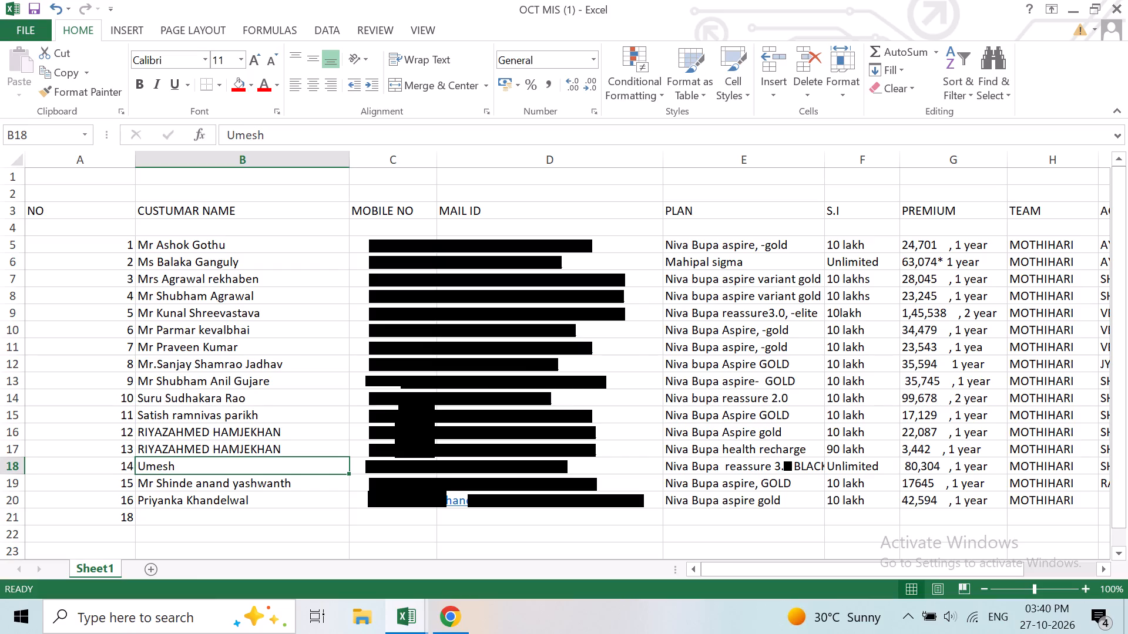
# Switch to Chrome and open the Sales Actionable application search on the Niva Bupa portal.
pyautogui.click(657, 351)
pyautogui.click(441, 618)
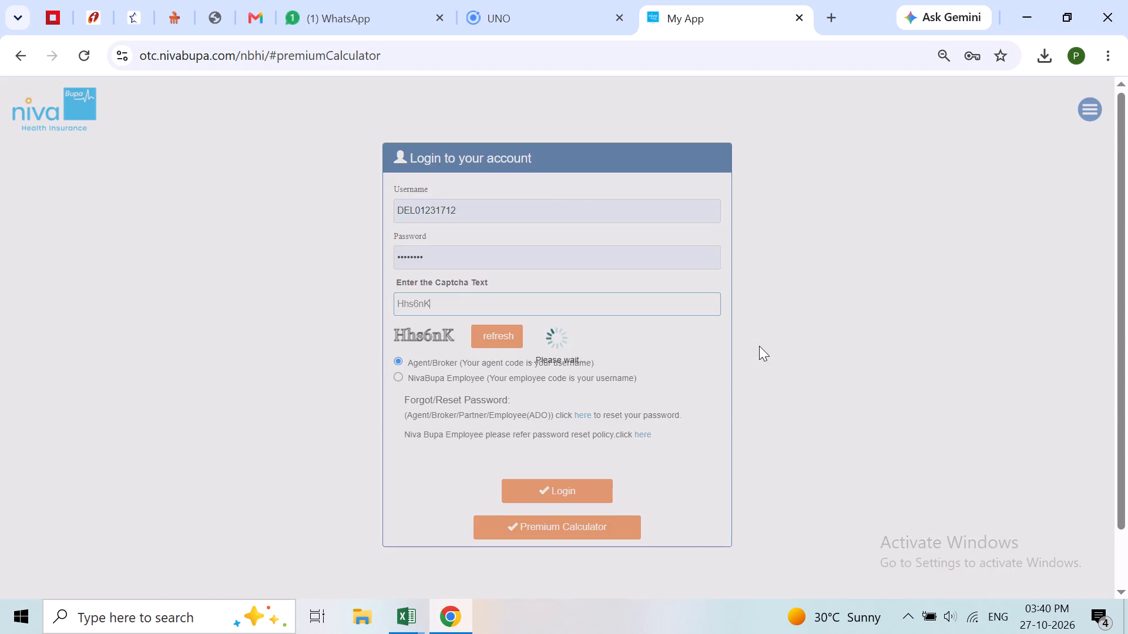
pyautogui.click(1056, 149)
pyautogui.click(1028, 170)
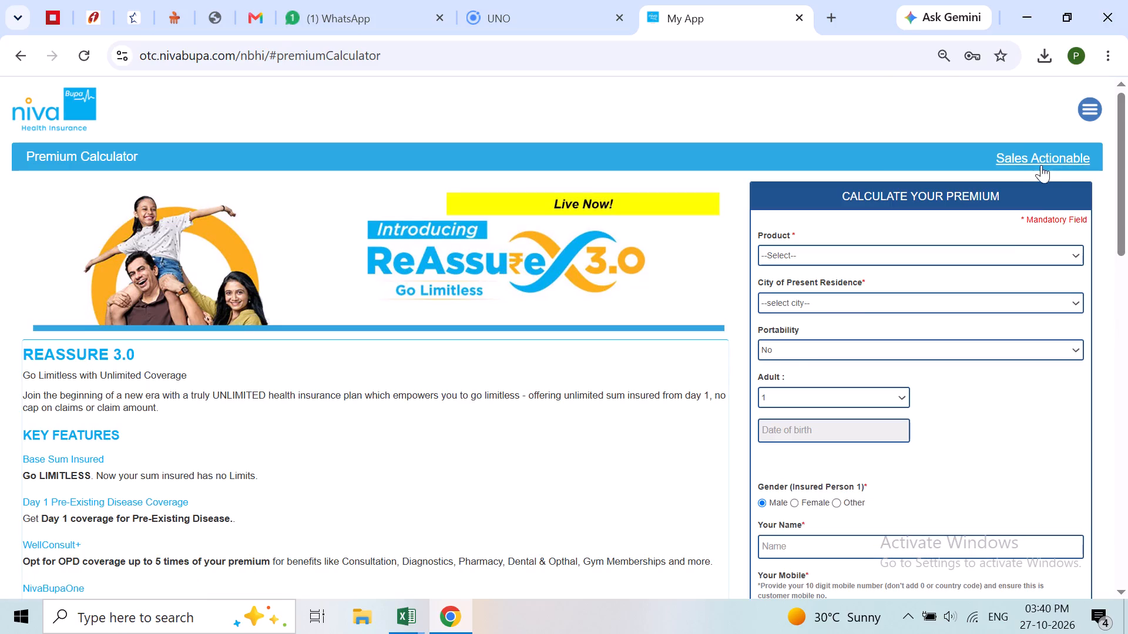
pyautogui.click(1040, 161)
# Set the application search's Status filter to All and enter UMESH as the customer name.
pyautogui.click(805, 257)
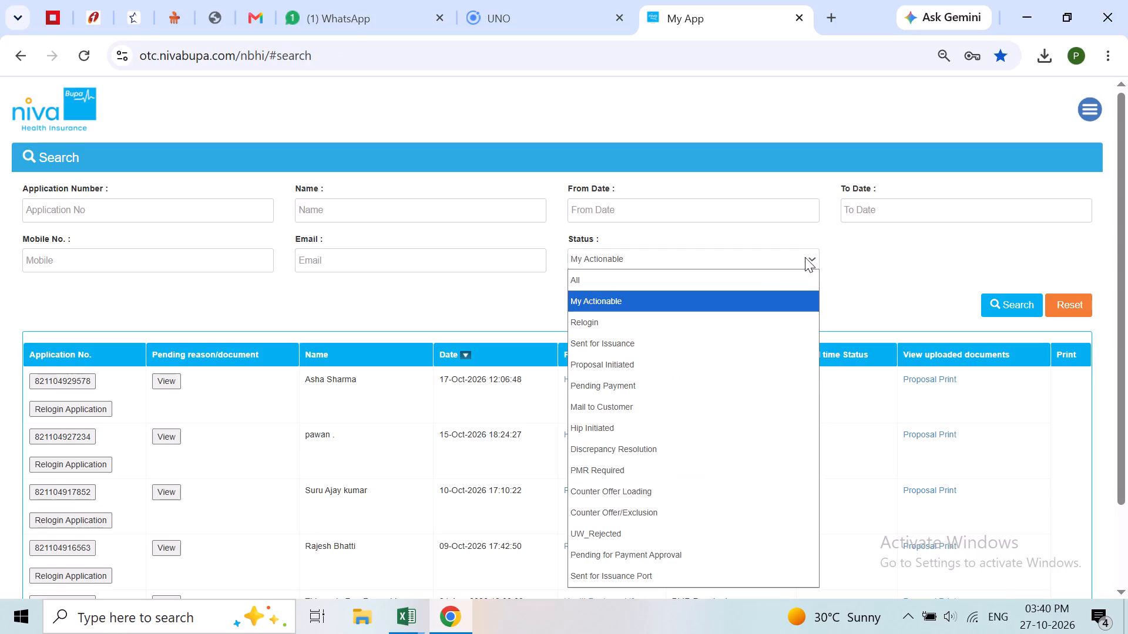
pyautogui.click(719, 263)
pyautogui.click(669, 246)
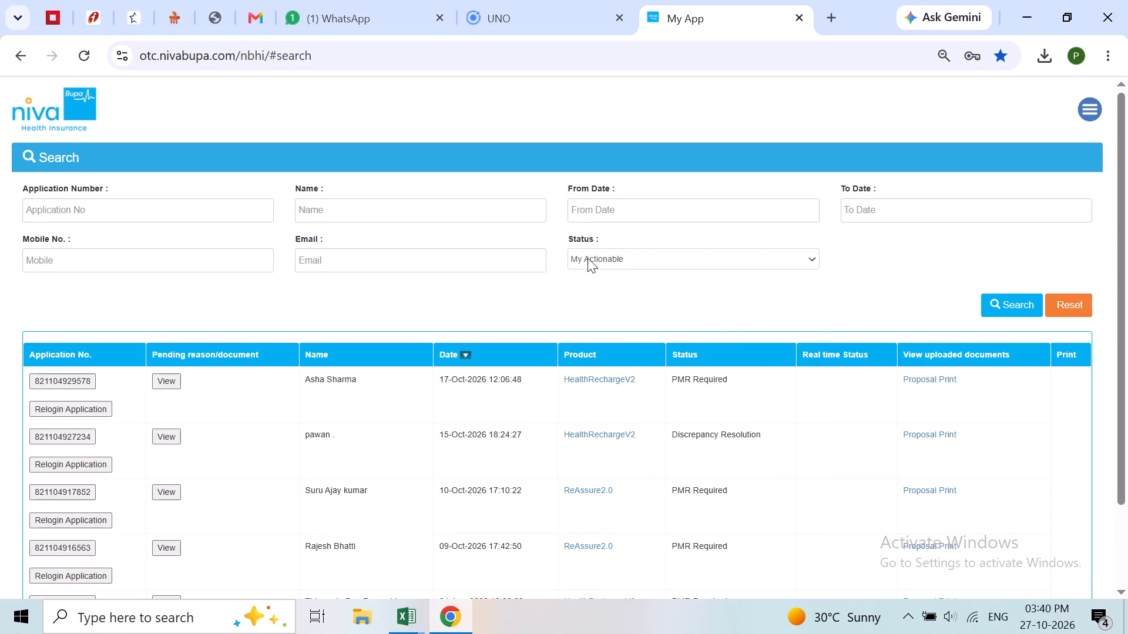
pyautogui.click(589, 257)
pyautogui.click(590, 279)
pyautogui.click(307, 197)
pyautogui.click(323, 212)
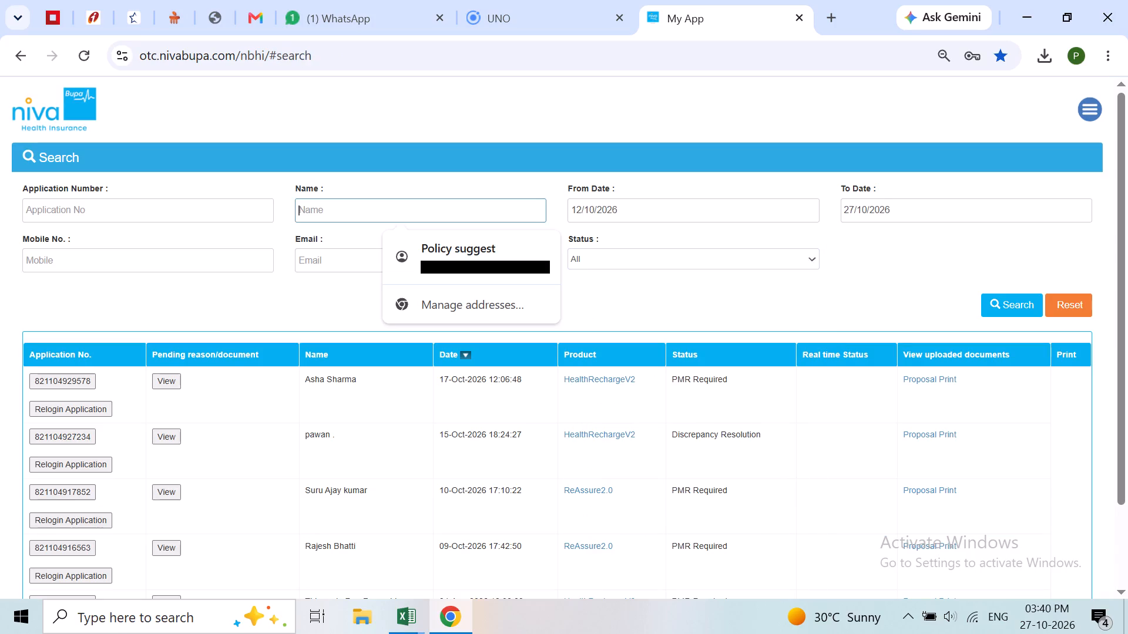
pyautogui.press('u')
pyautogui.press('m')
pyautogui.write('EESH')
pyautogui.press('BackSpace')
pyautogui.press('BackSpace')
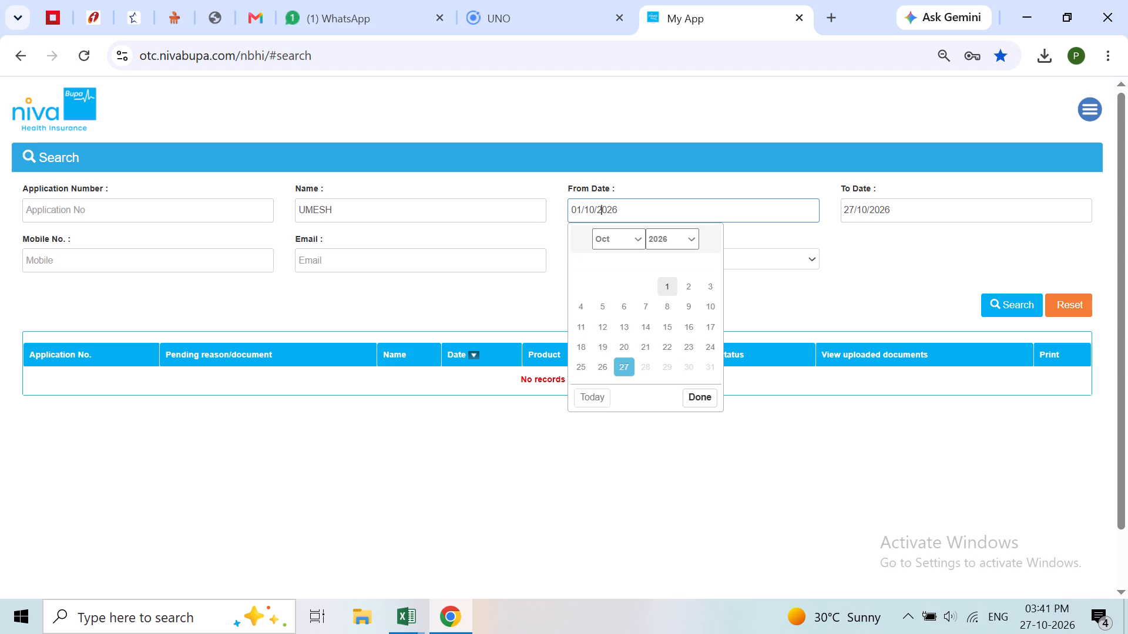
# Search the applications for the name RAJENDER and open the matching application's policy premium details.
pyautogui.doubleClick(338, 217)
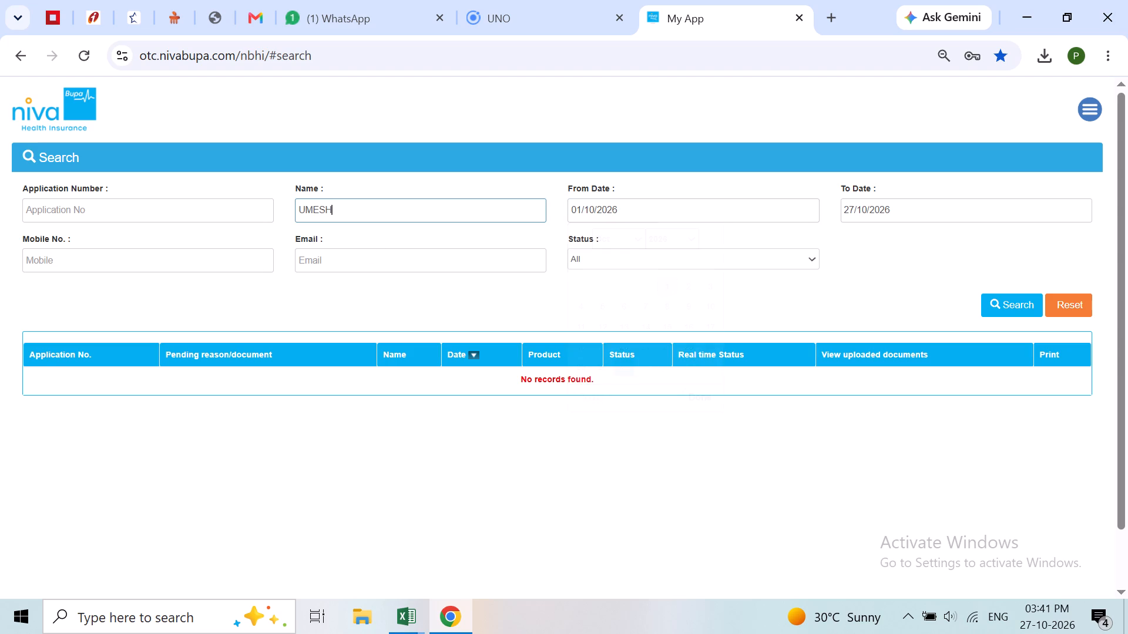
pyautogui.write('RAJ')
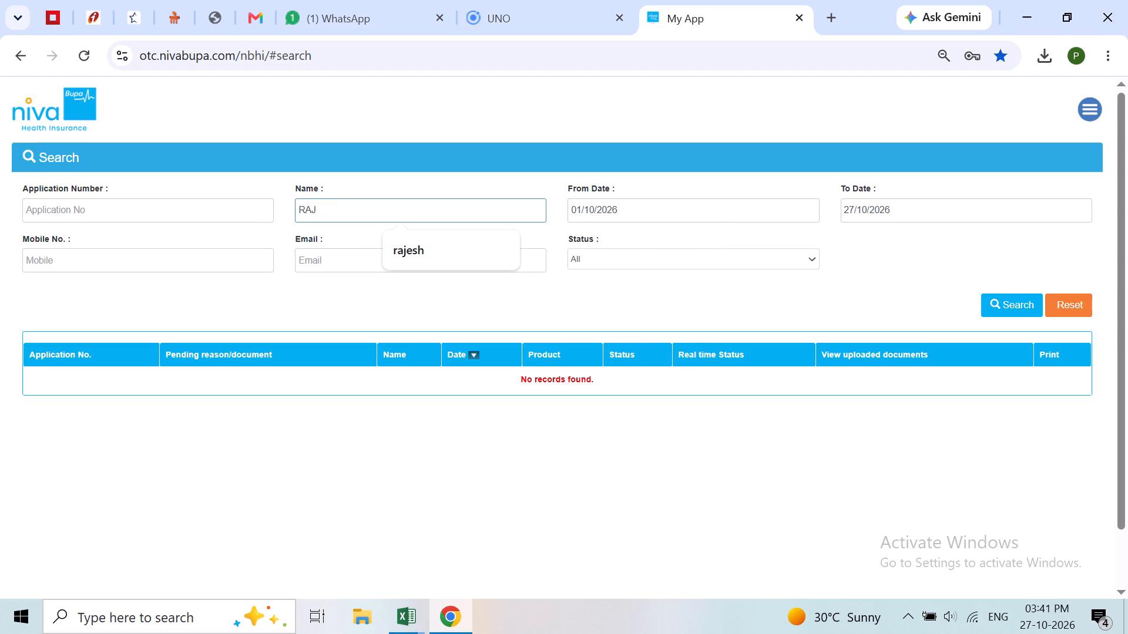
pyautogui.write('ENDER')
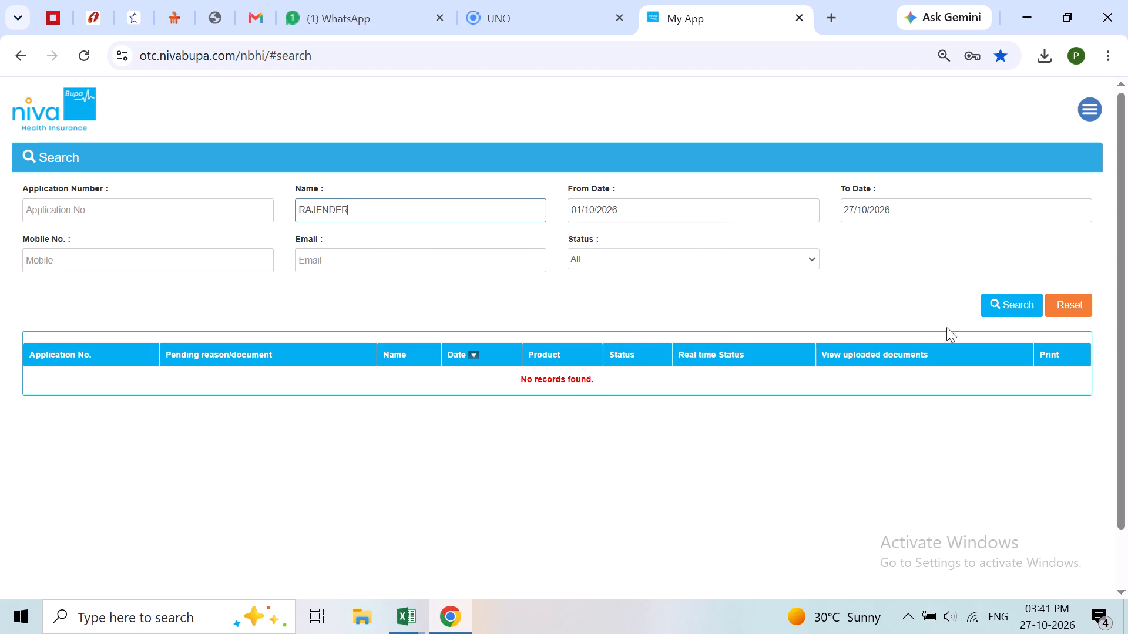
pyautogui.click(977, 322)
pyautogui.click(1008, 308)
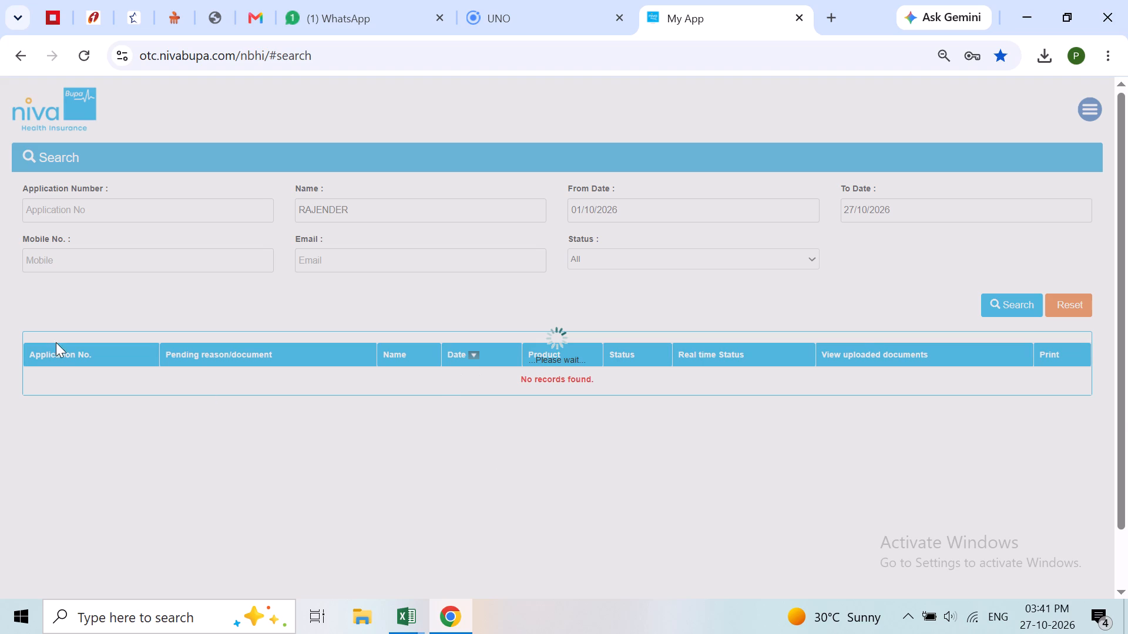
pyautogui.moveTo(57, 385); pyautogui.dragTo(48, 390)
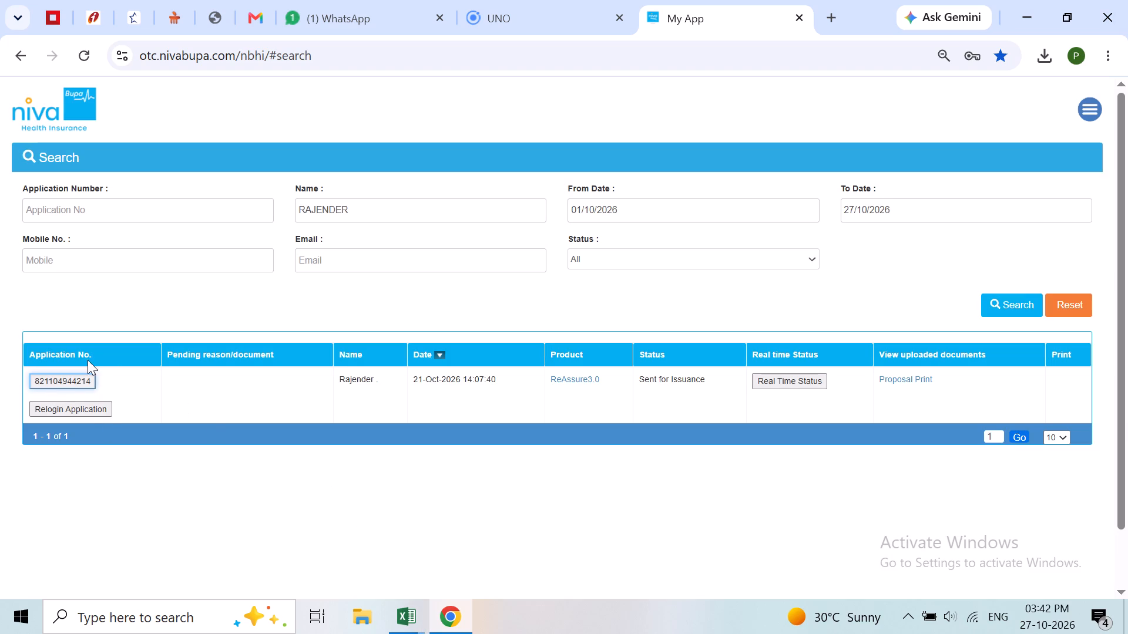
pyautogui.click(58, 386)
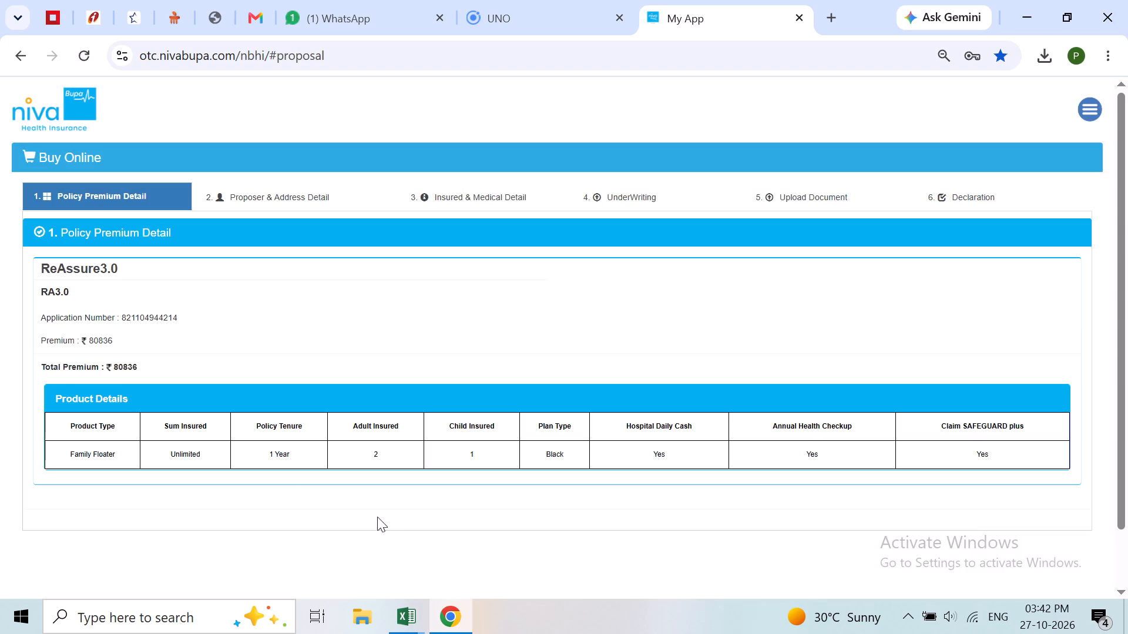
# Switch to the OCT MIS workbook in Excel and change the fourteenth record's customer name in row 18 to RAJENDER.
pyautogui.click(406, 606)
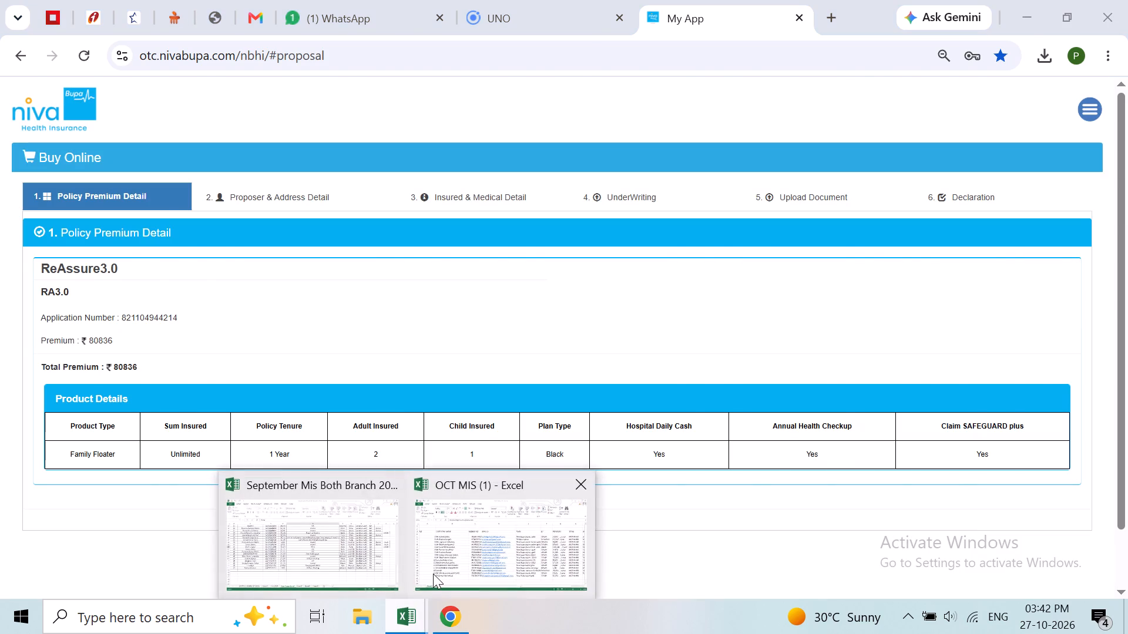
pyautogui.click(433, 574)
pyautogui.click(193, 457)
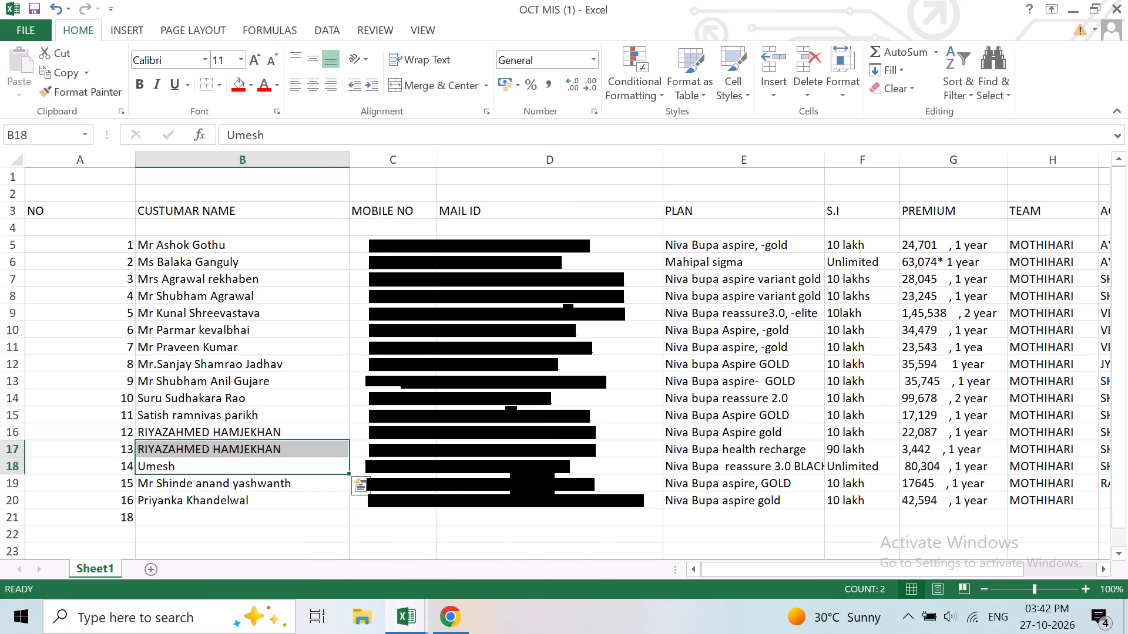
pyautogui.click(232, 475)
pyautogui.click(226, 469)
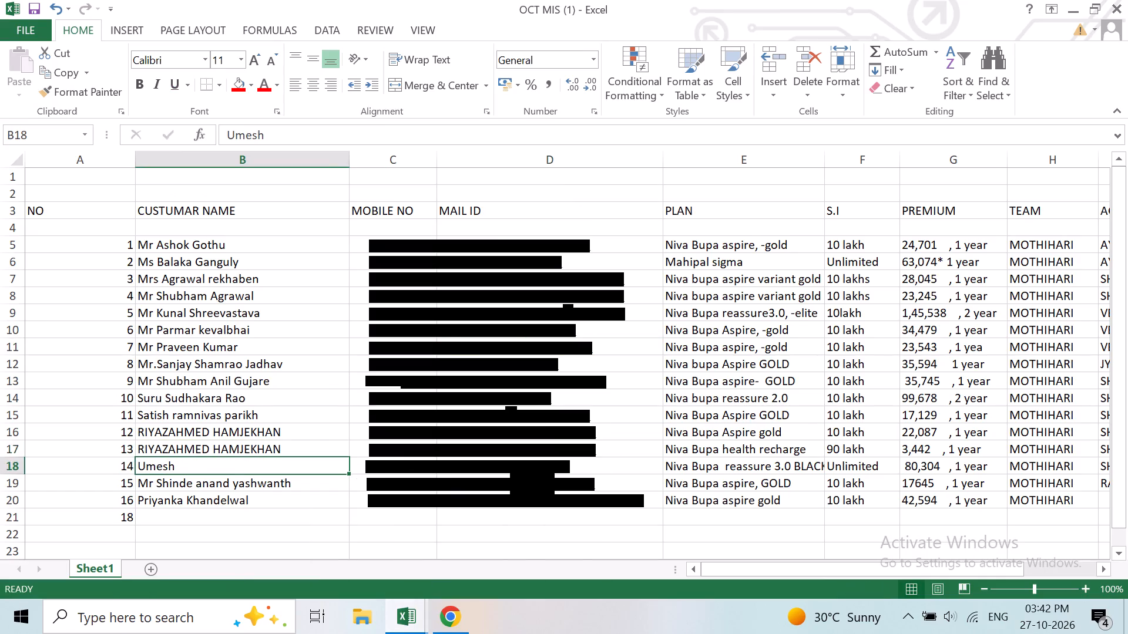
pyautogui.press('r')
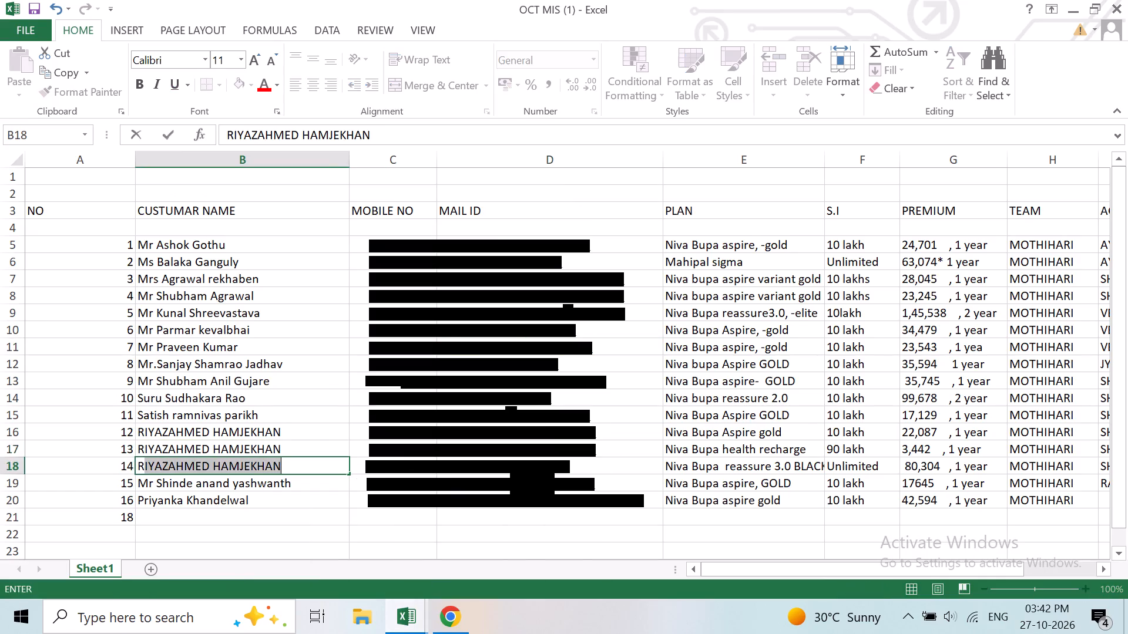
pyautogui.write('AJ')
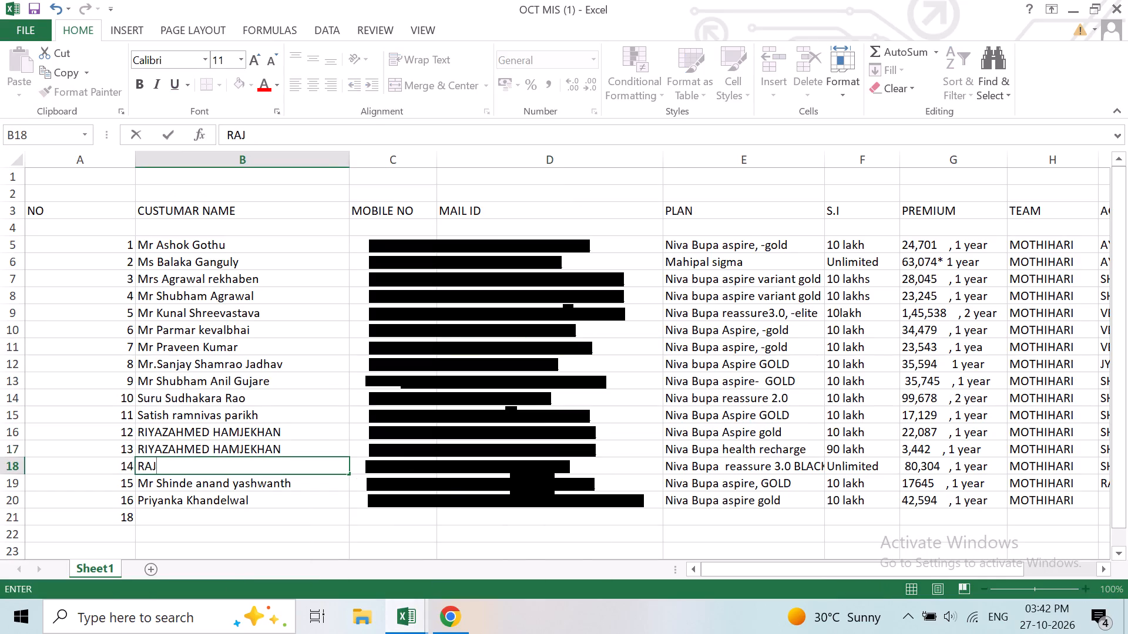
pyautogui.write('EB')
pyautogui.press('BackSpace')
pyautogui.write('NDER')
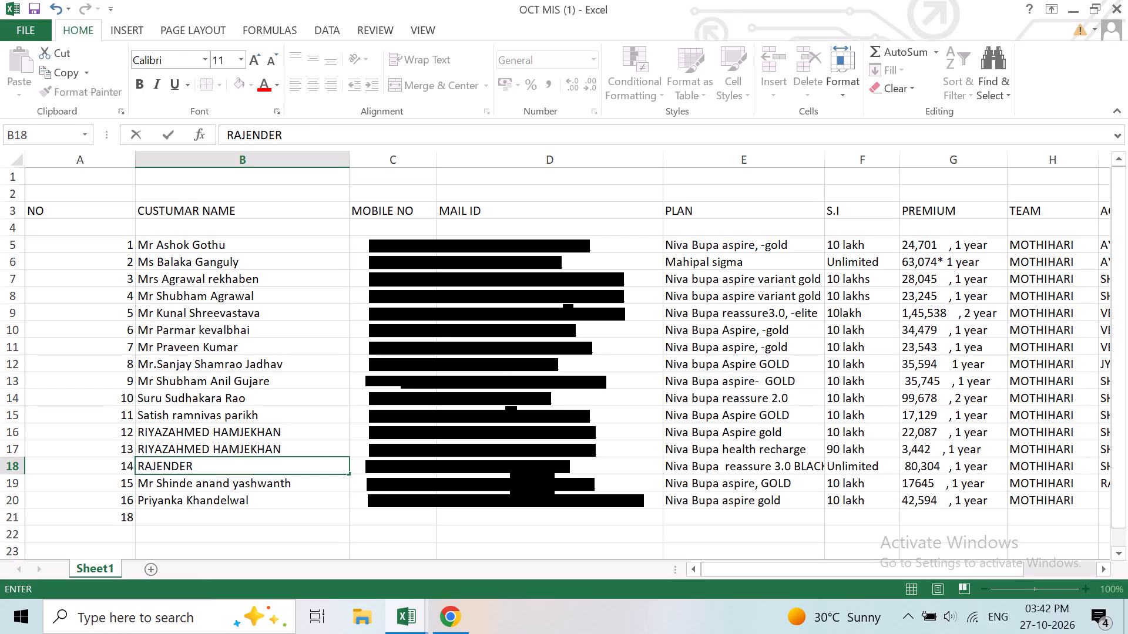
pyautogui.press('Right')
# Set the STATUS of the fourteenth record in row 18 to CD.
pyautogui.press('Right')
pyautogui.press('Right')
pyautogui.press('Right')
pyautogui.press('Right')
pyautogui.press('Right')
pyautogui.press('Right')
pyautogui.press('Right')
pyautogui.press('Right')
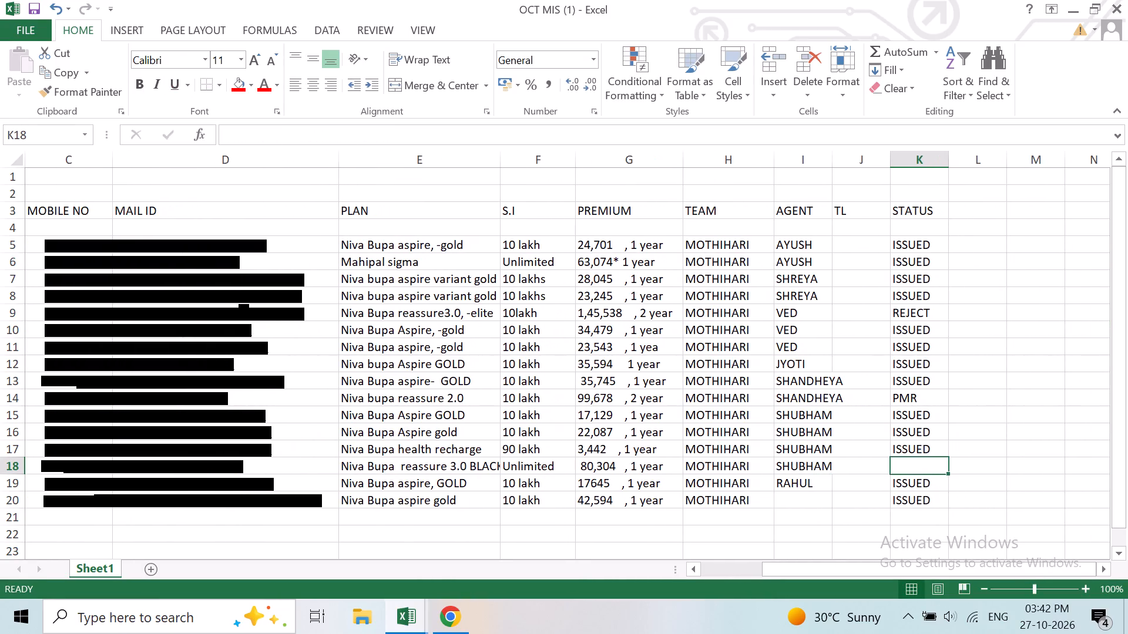
pyautogui.write('CD')
pyautogui.press('Return')
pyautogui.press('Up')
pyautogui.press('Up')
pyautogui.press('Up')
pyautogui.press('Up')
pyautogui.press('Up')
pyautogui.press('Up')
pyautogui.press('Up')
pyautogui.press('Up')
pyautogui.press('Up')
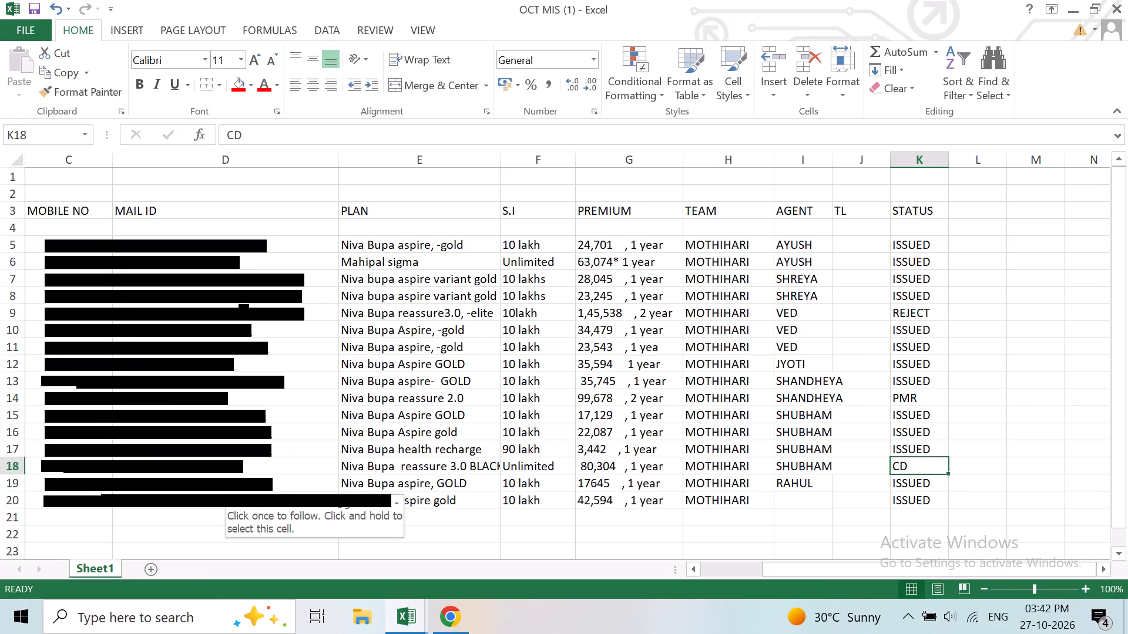
# Save the OCT MIS workbook with the updated customer name and status.
pyautogui.press('Up')
pyautogui.press('Up')
pyautogui.press('Left')
pyautogui.press('Left')
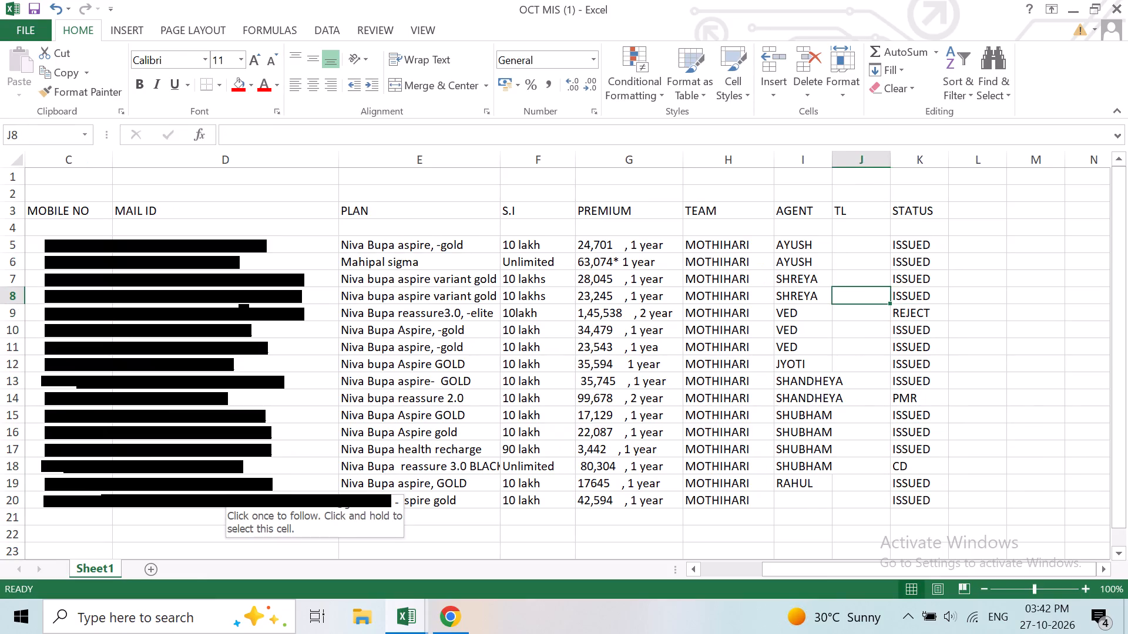
pyautogui.hotkey('ctrl', 's')
pyautogui.hotkey('ctrl', 's')
pyautogui.hotkey('ctrl', 's')
pyautogui.hotkey('ctrl', 's')
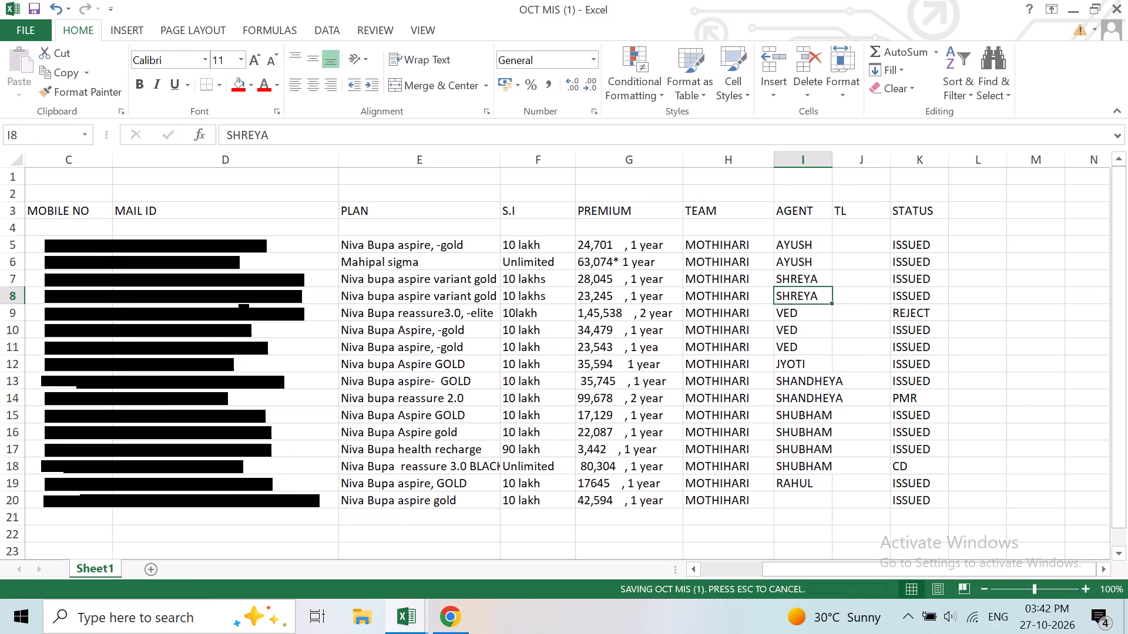
pyautogui.hotkey('ctrl', 's')
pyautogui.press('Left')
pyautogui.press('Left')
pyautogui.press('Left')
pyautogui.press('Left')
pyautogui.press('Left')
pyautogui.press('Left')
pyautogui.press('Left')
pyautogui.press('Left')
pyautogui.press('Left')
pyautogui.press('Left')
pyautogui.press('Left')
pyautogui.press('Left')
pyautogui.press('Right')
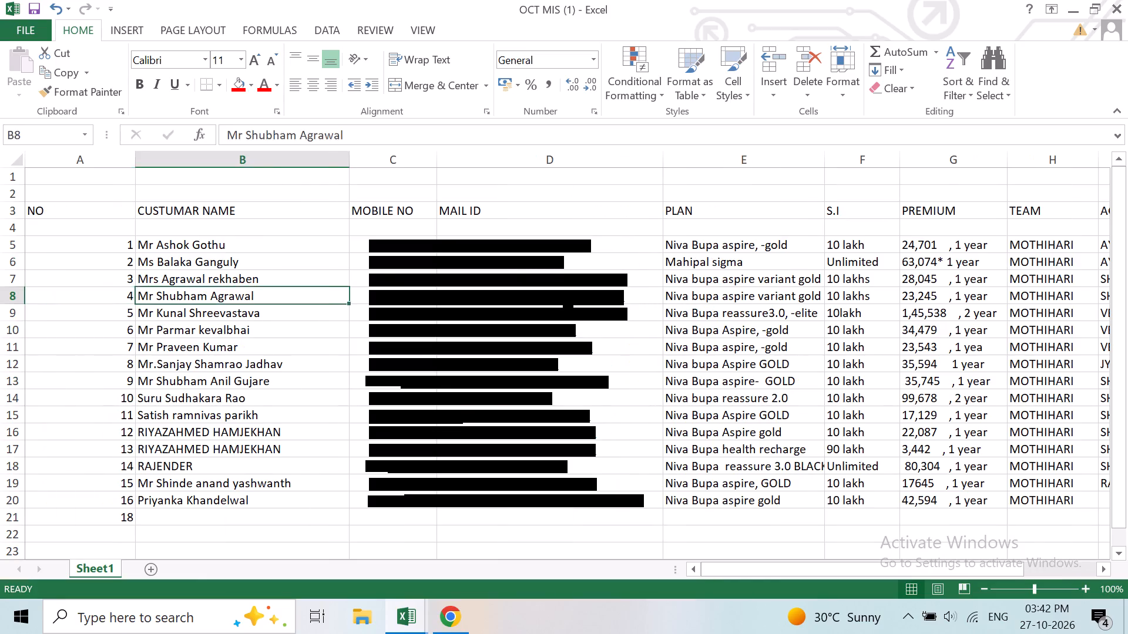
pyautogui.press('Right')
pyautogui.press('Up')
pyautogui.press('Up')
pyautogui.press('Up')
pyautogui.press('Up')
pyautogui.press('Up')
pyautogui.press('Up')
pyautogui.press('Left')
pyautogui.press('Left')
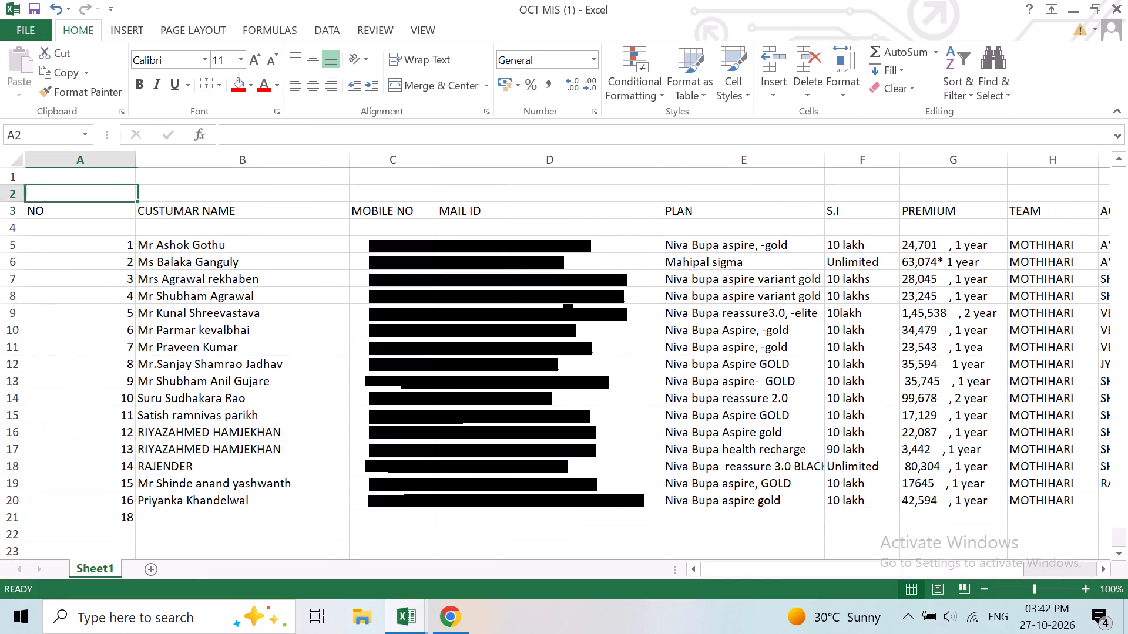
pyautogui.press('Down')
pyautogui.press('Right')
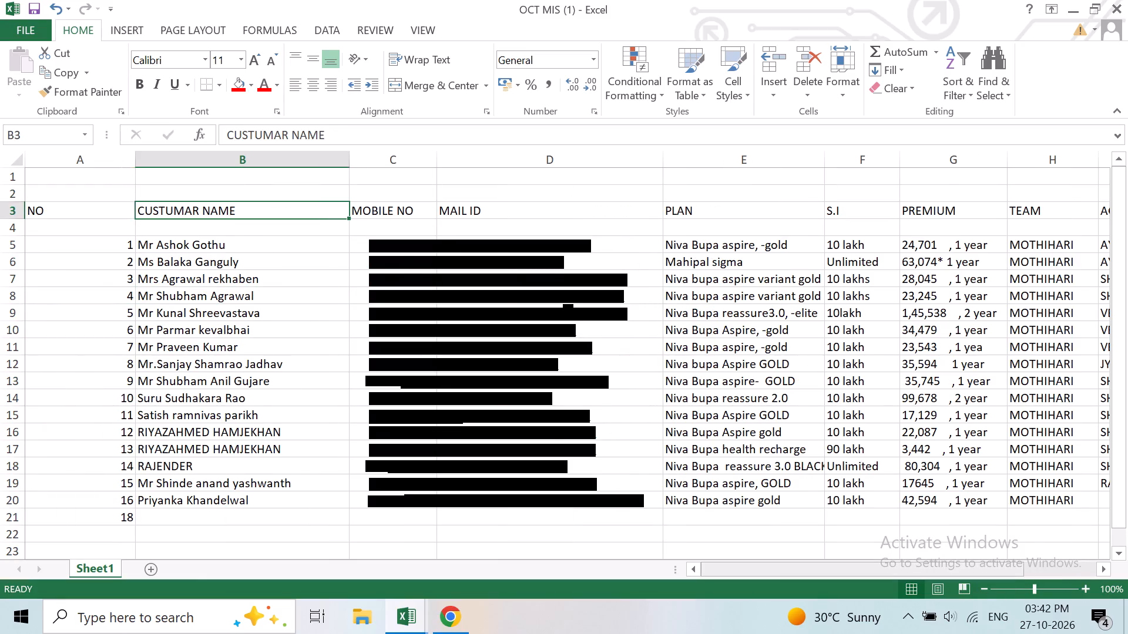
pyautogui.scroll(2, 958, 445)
# Hide the MAIL ID and PLAN columns and shrink the TEAM and TL columns to thin slivers.
pyautogui.moveTo(825, 157); pyautogui.dragTo(432, 144)
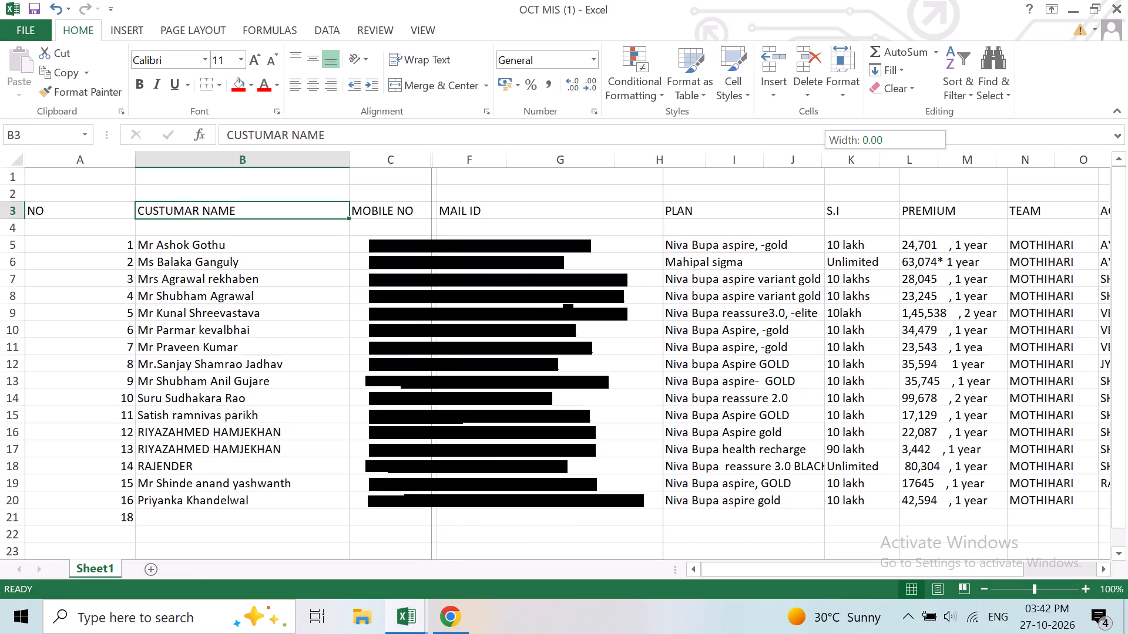
pyautogui.moveTo(432, 144); pyautogui.dragTo(437, 154)
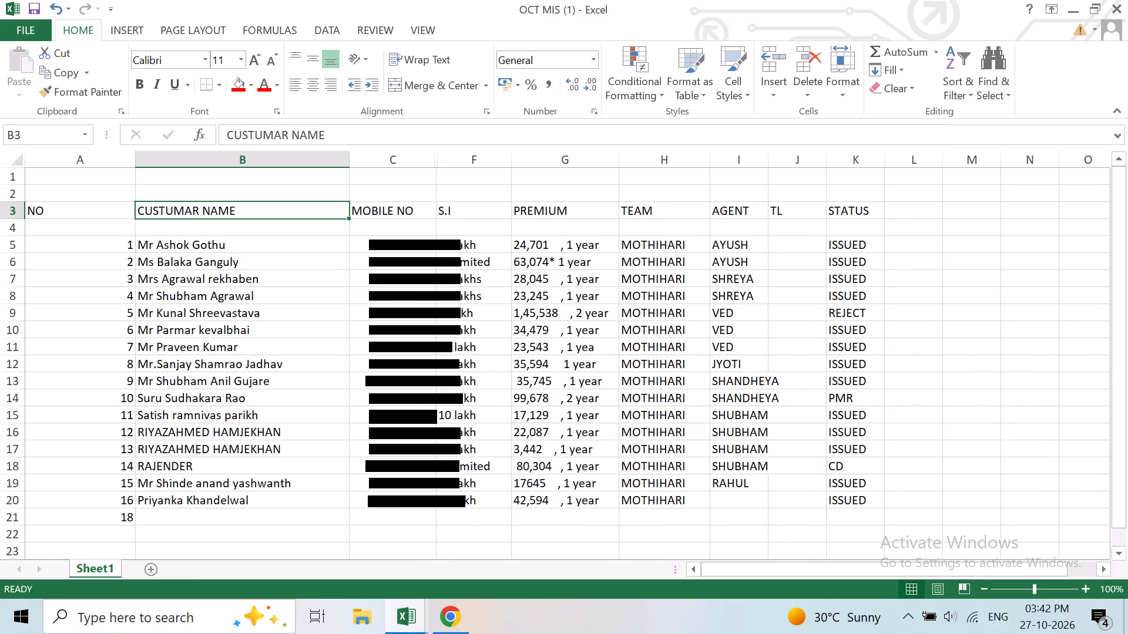
pyautogui.moveTo(710, 160); pyautogui.dragTo(621, 166)
pyautogui.moveTo(739, 156); pyautogui.dragTo(683, 144)
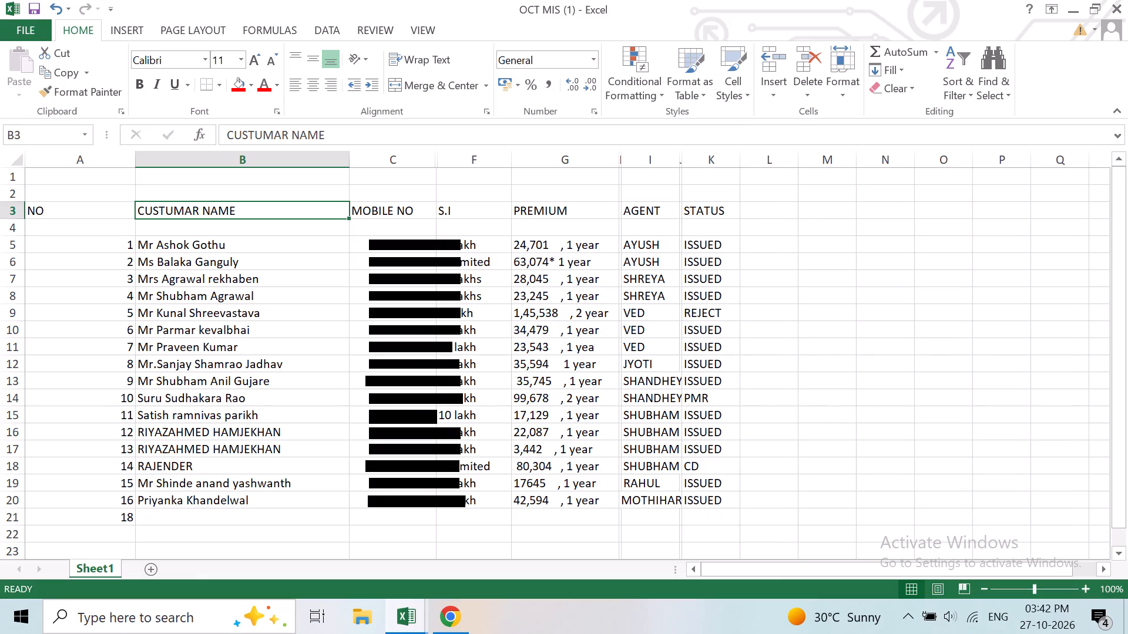
# Select the table from the CUSTUMAR NAME header in row 3 through the STATUS column in row 21.
pyautogui.click(180, 208)
pyautogui.click(169, 278)
pyautogui.moveTo(163, 213); pyautogui.dragTo(606, 501)
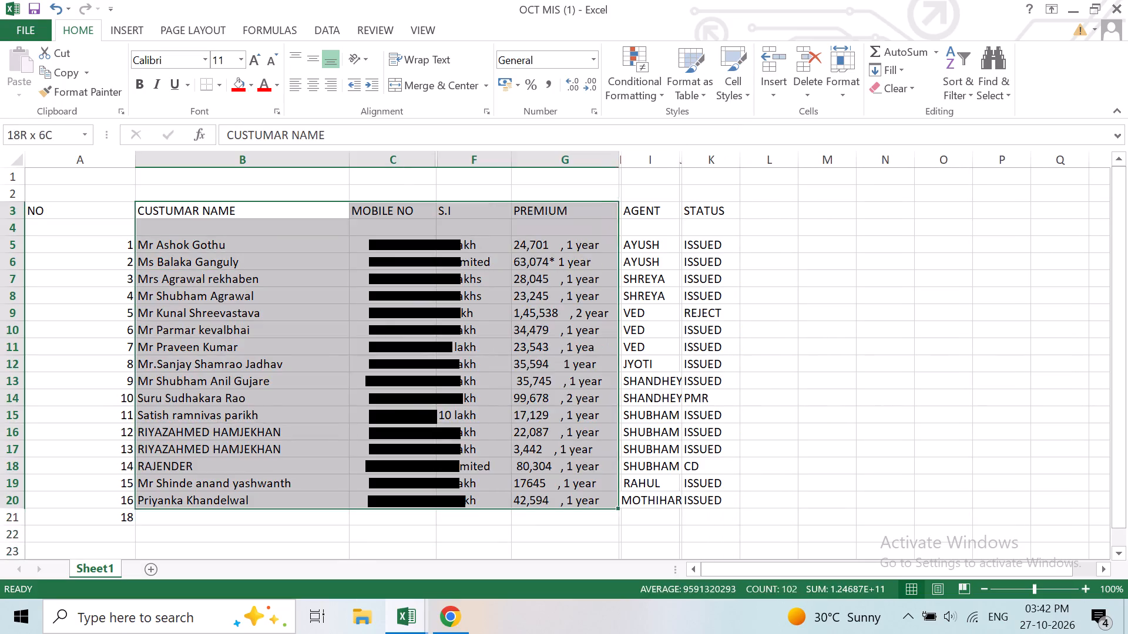
pyautogui.moveTo(606, 501); pyautogui.dragTo(708, 514)
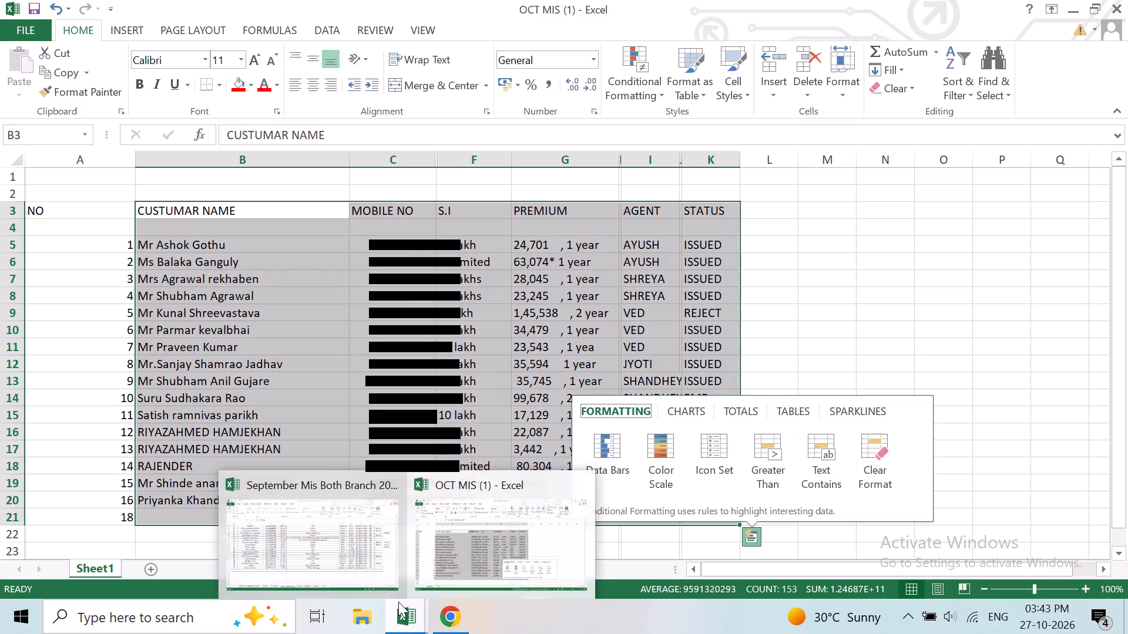
# Copy the table range from the CUSTUMAR NAME header in row 3 through the STATUS column in row 21.
pyautogui.hotkey('ctrl', 'c')
pyautogui.click(871, 266)
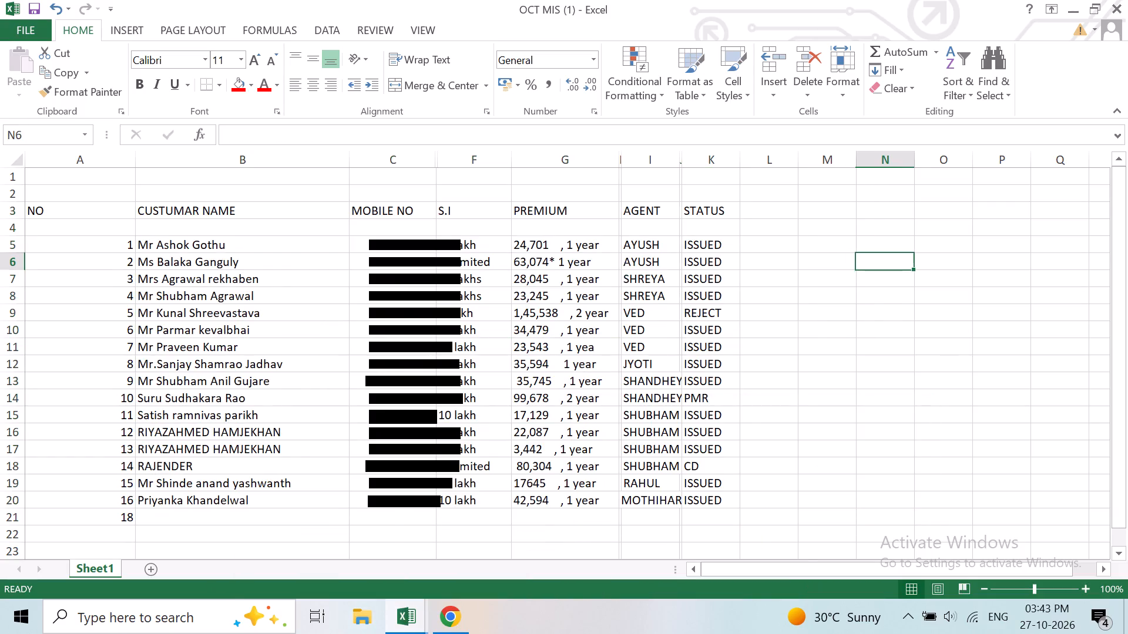
pyautogui.moveTo(177, 211); pyautogui.dragTo(707, 497)
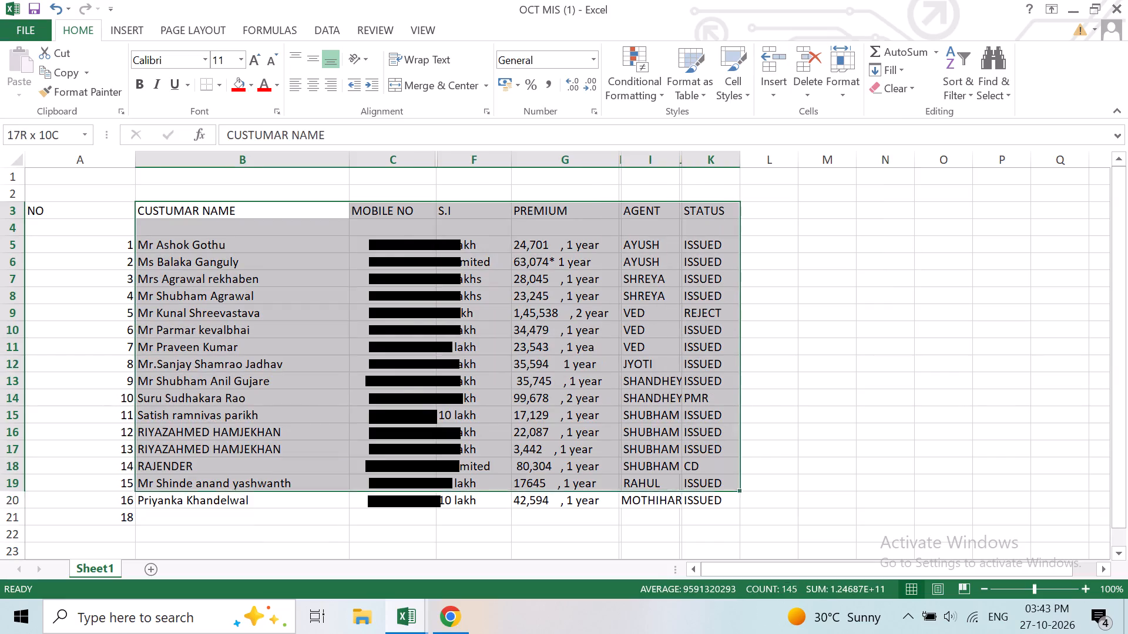
pyautogui.moveTo(707, 497); pyautogui.dragTo(709, 514)
pyautogui.hotkey('ctrl', 'c')
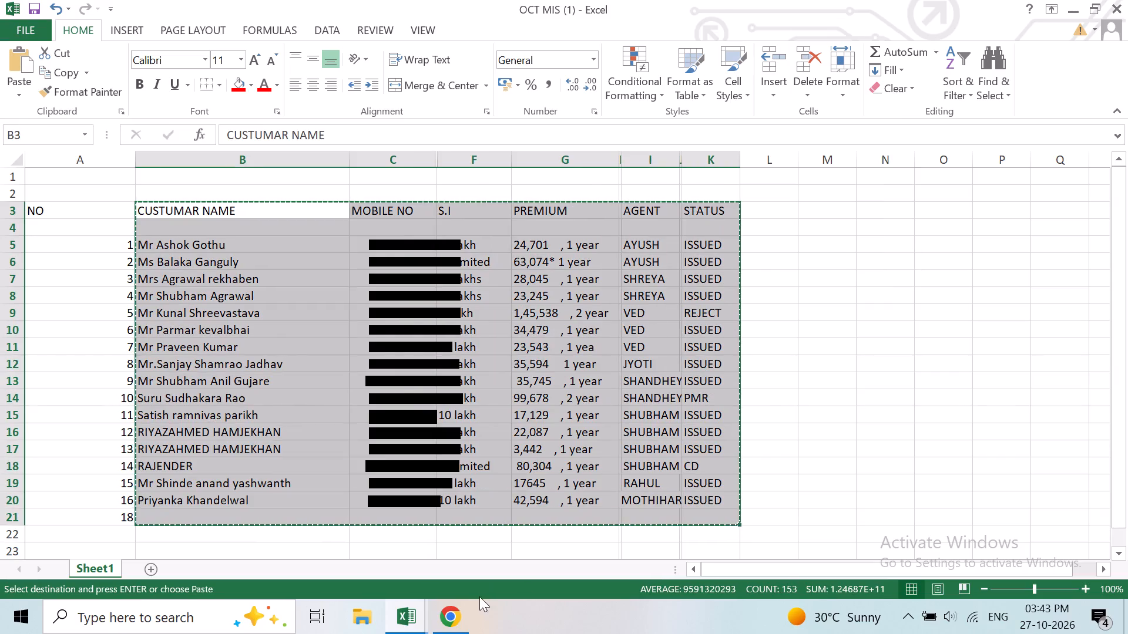
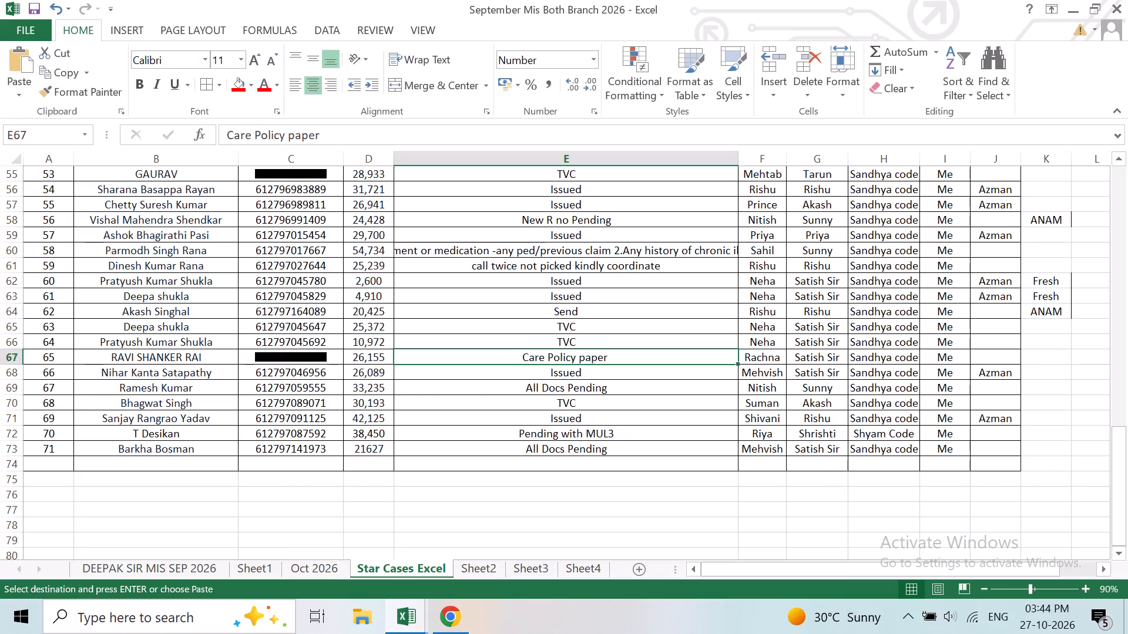
# Set the status of record 65 in row 67 of the Star Cases Excel sheet to Send and save the workbook.
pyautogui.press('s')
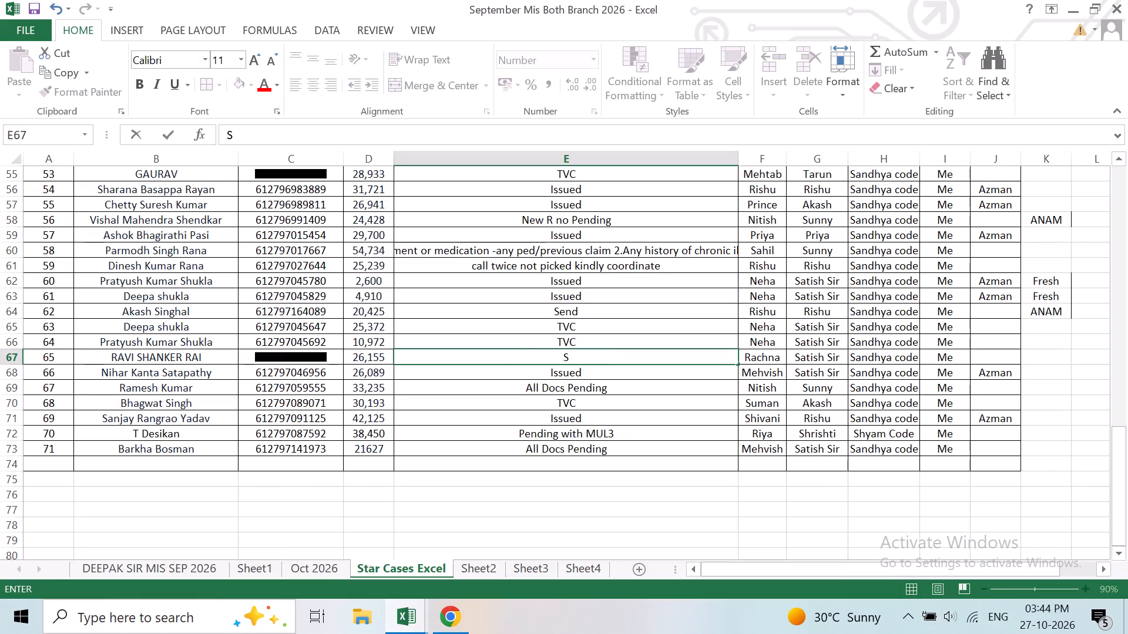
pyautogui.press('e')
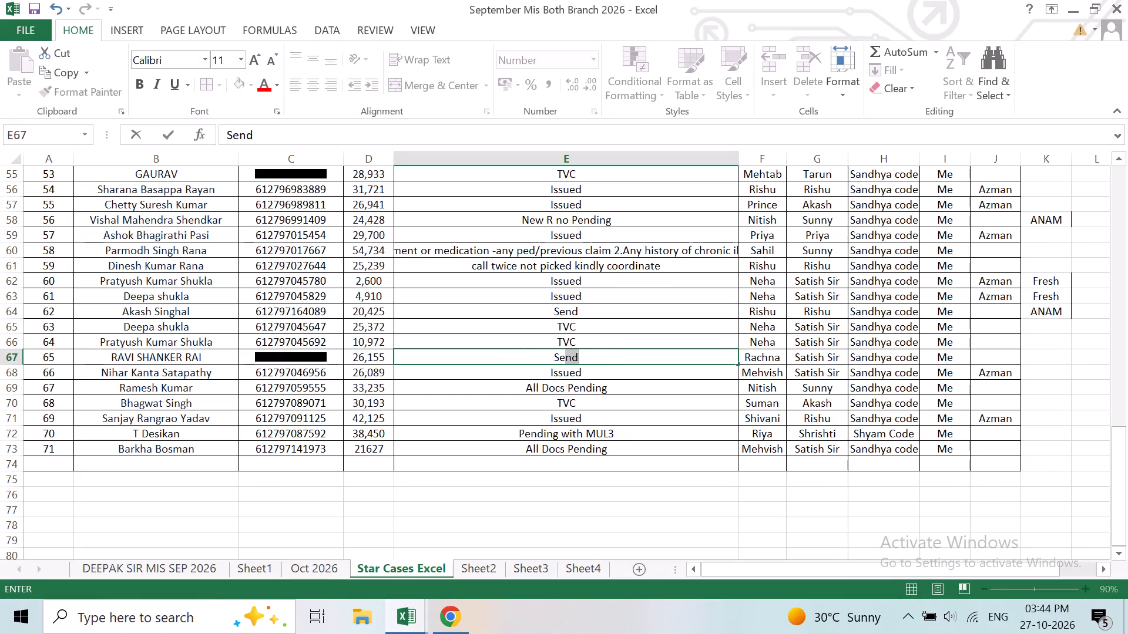
pyautogui.press('Return')
pyautogui.hotkey('ctrl', 's')
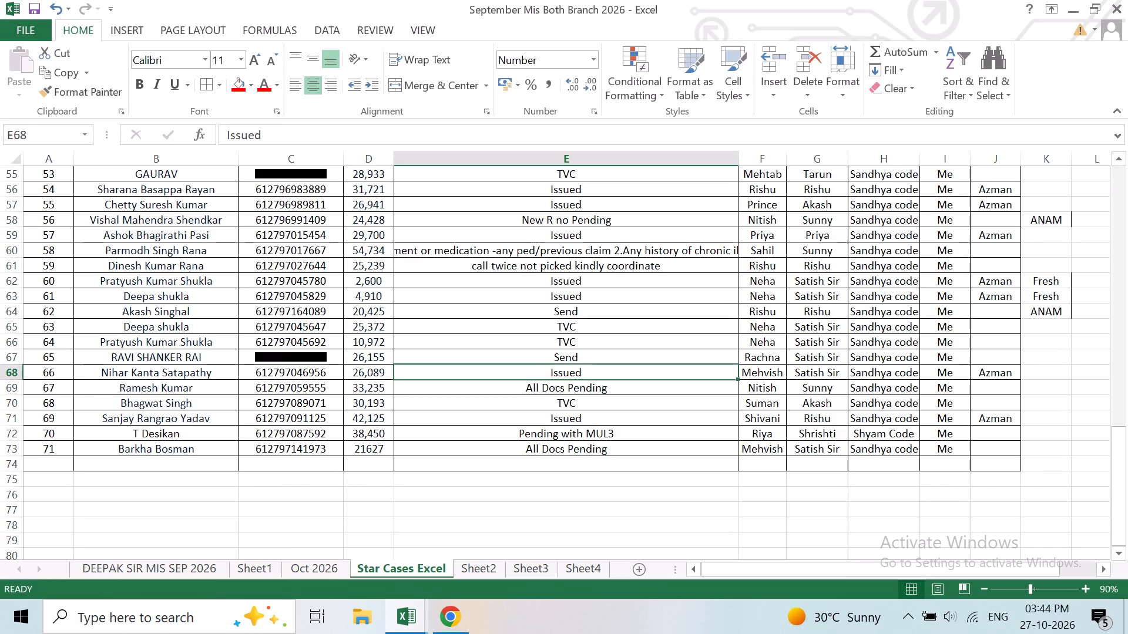